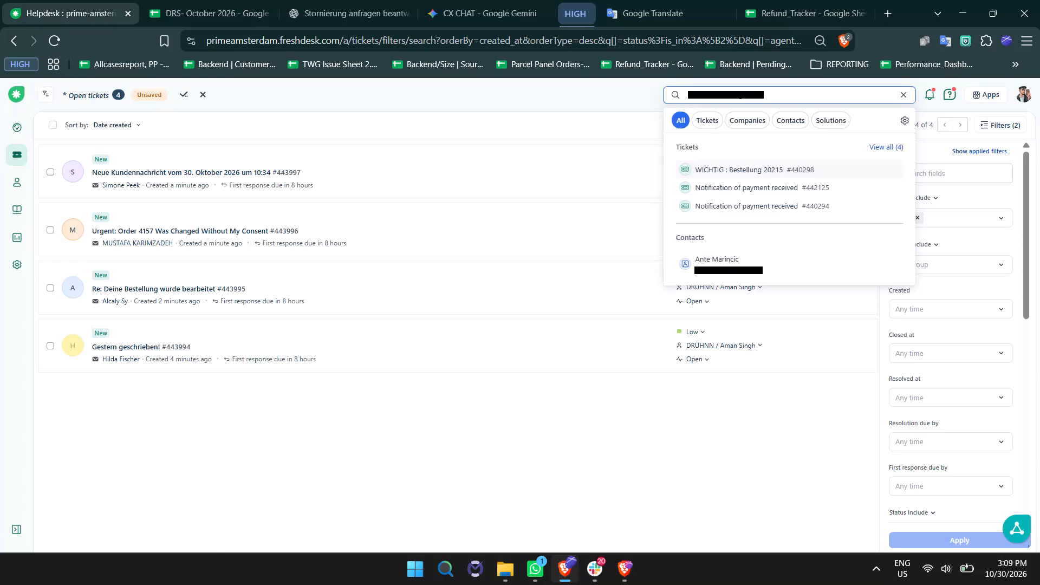
Find the copied customer e-mail address within the helpdesk search results and open the matching contact's record.
key(ctrl+f)
key(ctrl+v)
ctrl+click(723, 256)
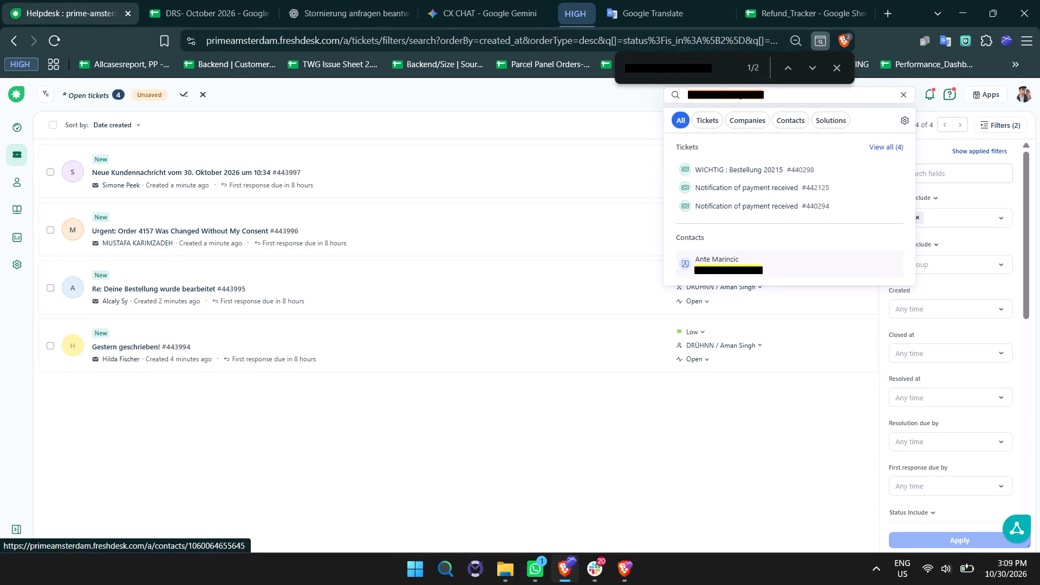
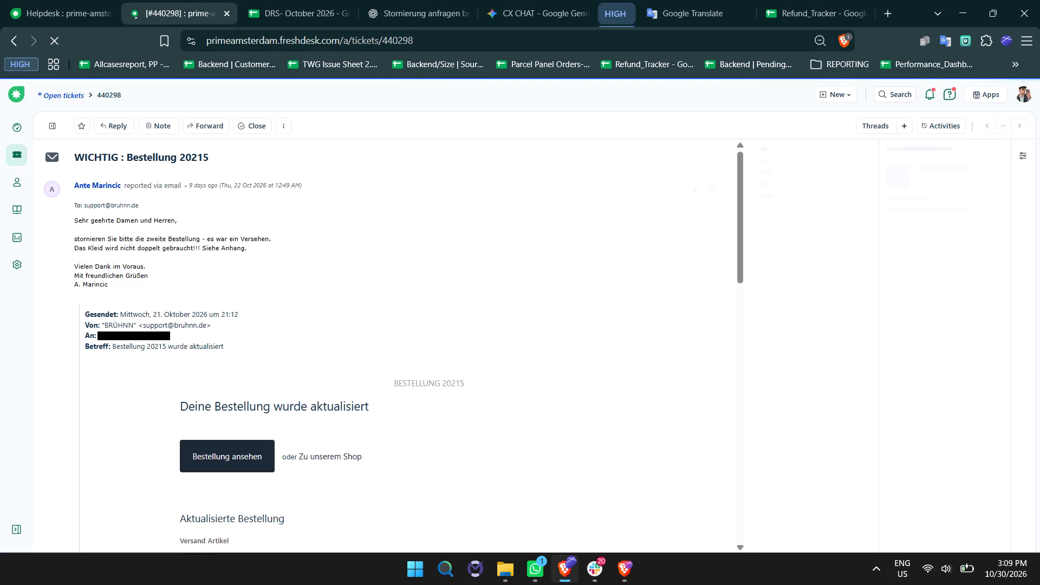
scroll(125, 297, down, 1)
scroll(127, 300, up, 2)
scroll(128, 301, down, 1)
scroll(128, 301, up, 1)
scroll(135, 309, down, 3)
scroll(137, 311, up, 4)
scroll(151, 323, down, 6)
scroll(155, 331, up, 1)
scroll(158, 335, down, 2)
scroll(158, 336, up, 6)
scroll(168, 342, down, 1)
scroll(168, 342, up, 6)
scroll(168, 342, down, 1)
scroll(170, 342, up, 1)
scroll(172, 344, down, 1)
scroll(173, 344, up, 1)
scroll(173, 344, down, 2)
scroll(177, 347, up, 1)
scroll(178, 347, down, 2)
scroll(188, 348, up, 1)
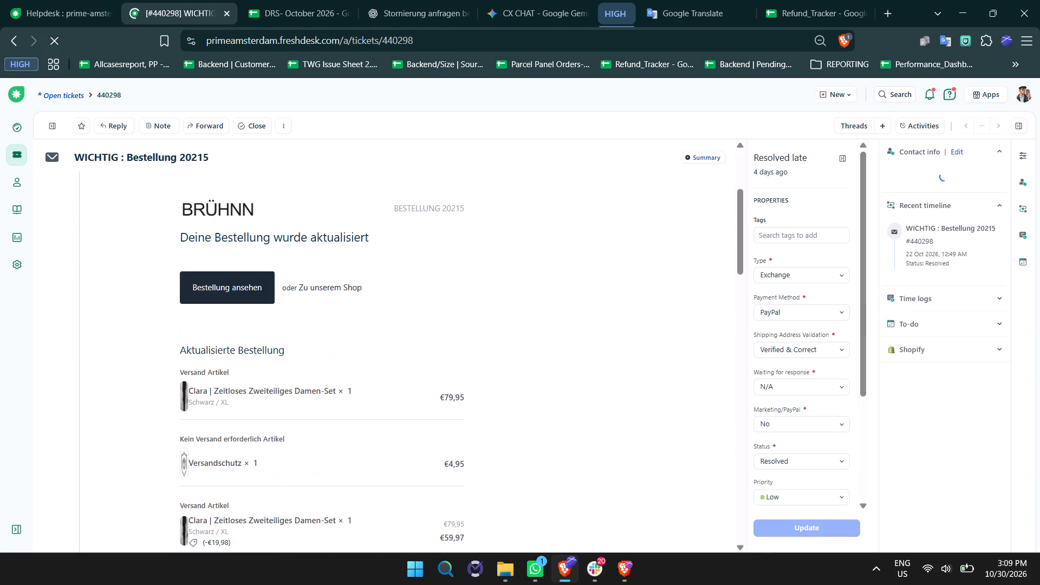
Expand the collapsed conversations between the opening message and the latest replies in the ticket thread.
drag(742, 262, 720, 459)
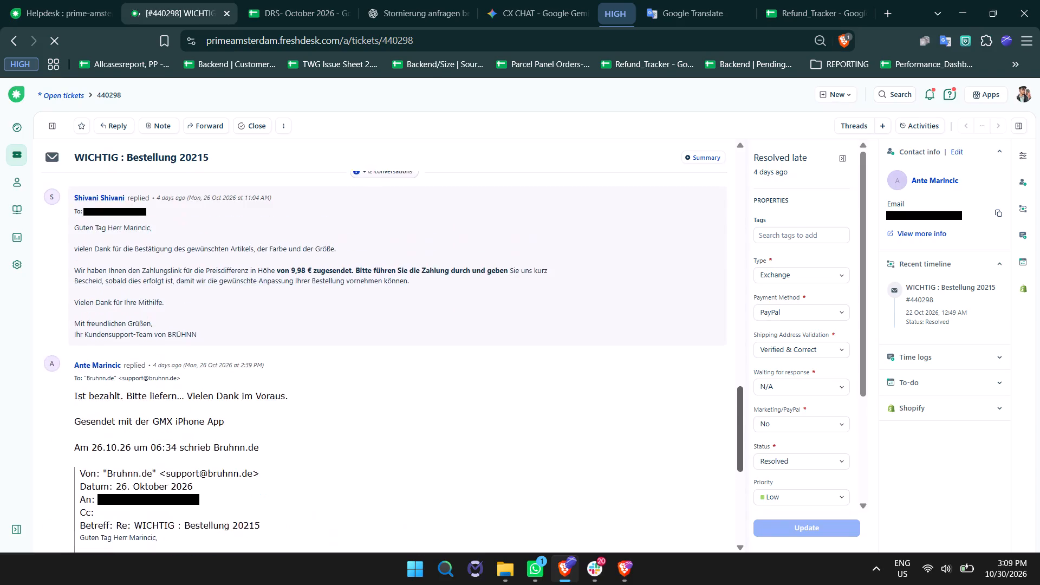
drag(720, 459, 722, 428)
click(388, 317)
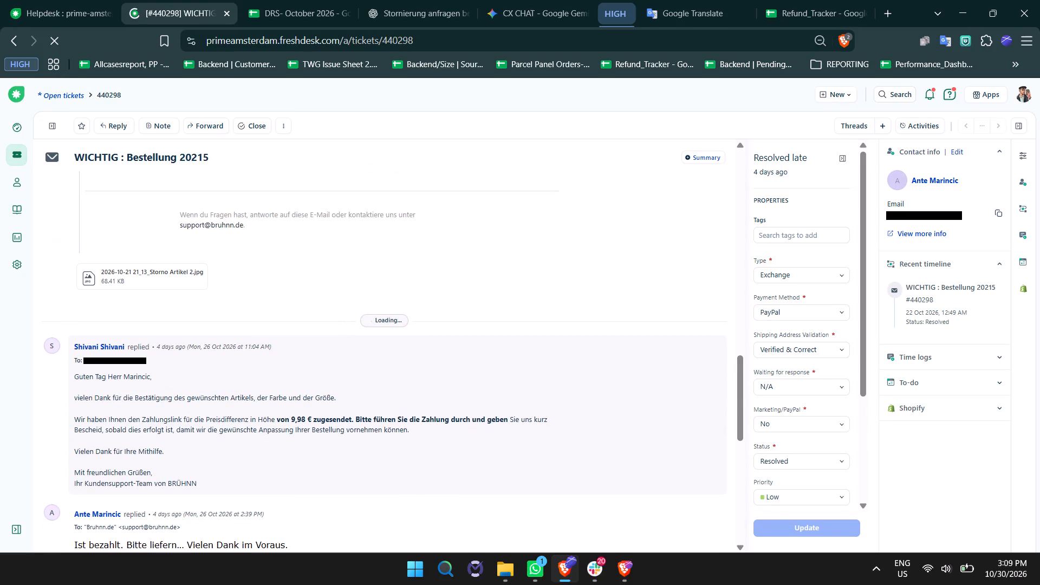
Read the expanded replies and private notes in order from 22 October onward, covering the cancellation request, item exchange, price difference and size.
scroll(387, 340, up, 1)
scroll(387, 340, down, 2)
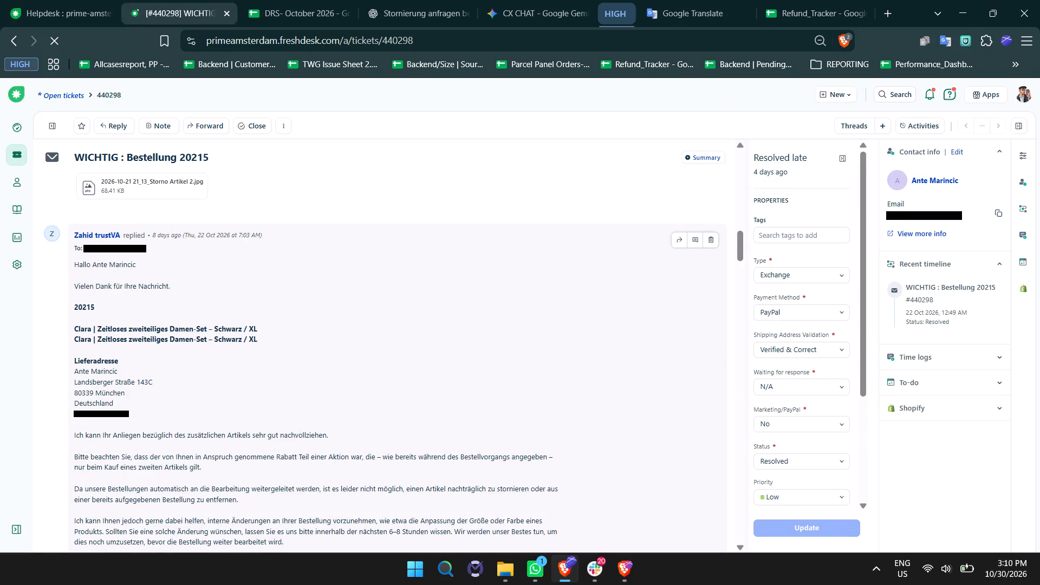
scroll(389, 339, down, 1)
scroll(389, 339, up, 3)
scroll(389, 339, down, 2)
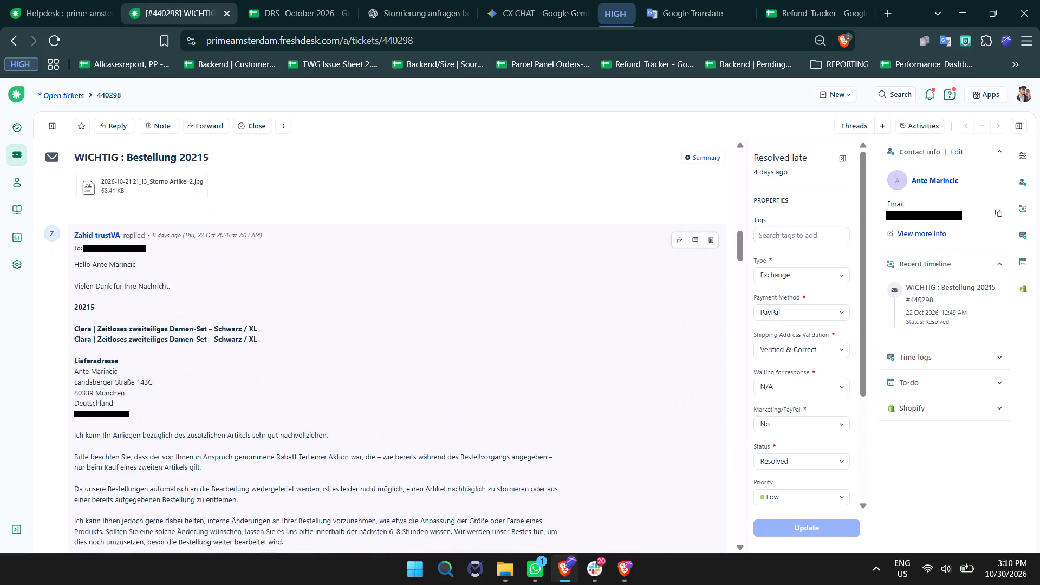
scroll(389, 339, down, 12)
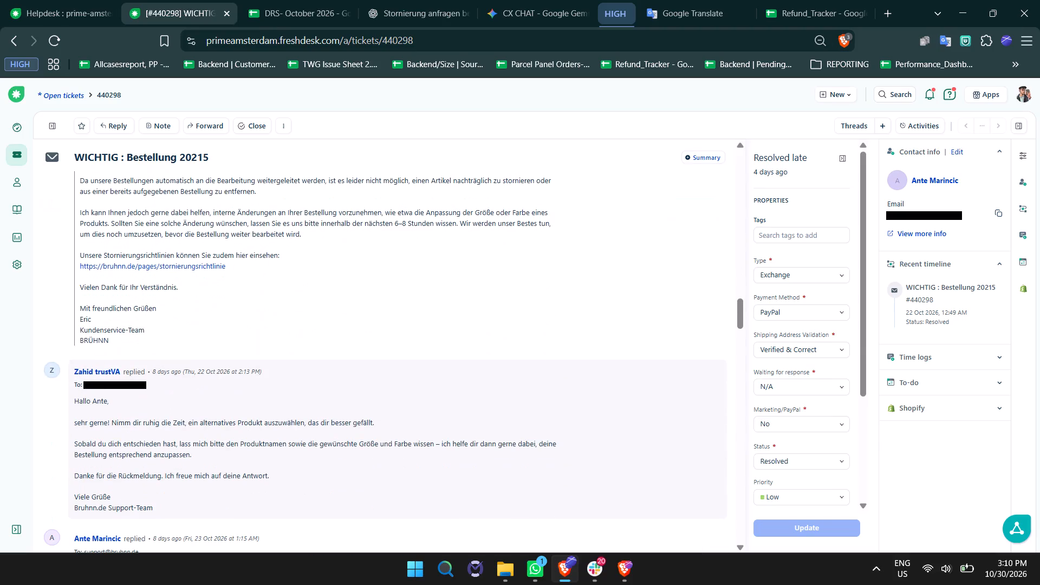
scroll(389, 339, down, 9)
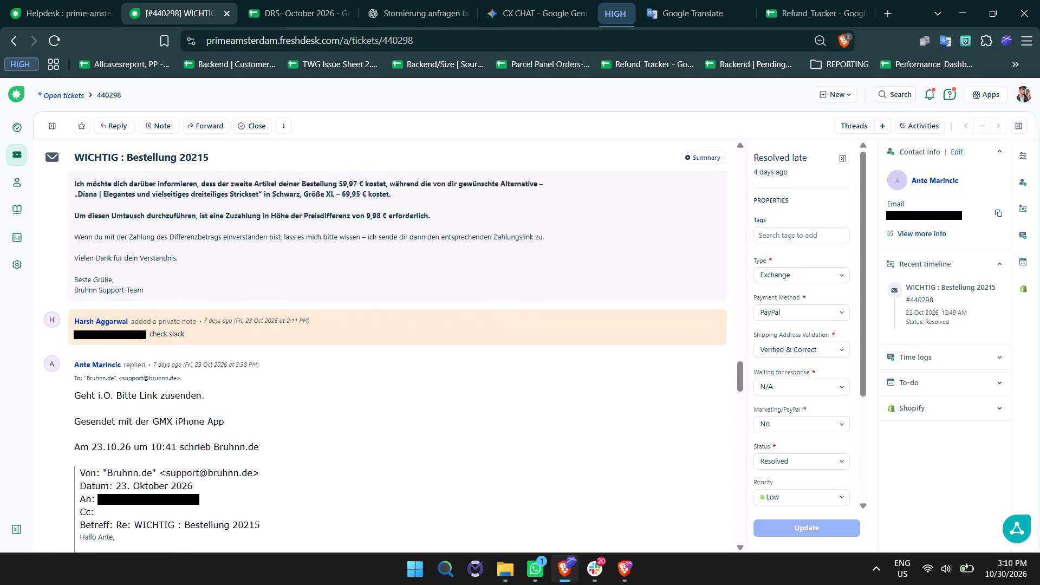
scroll(389, 339, down, 6)
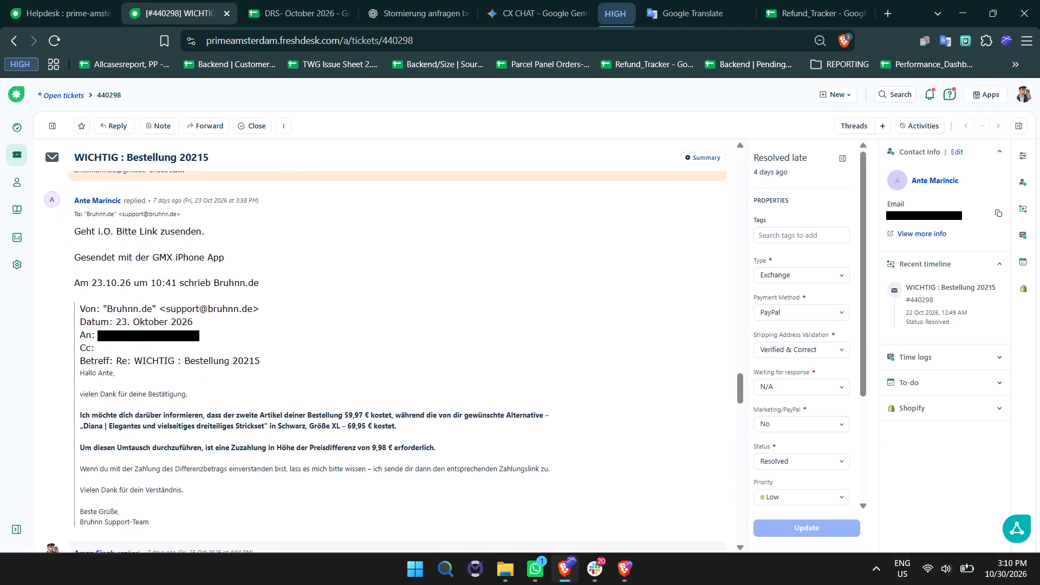
scroll(389, 339, down, 7)
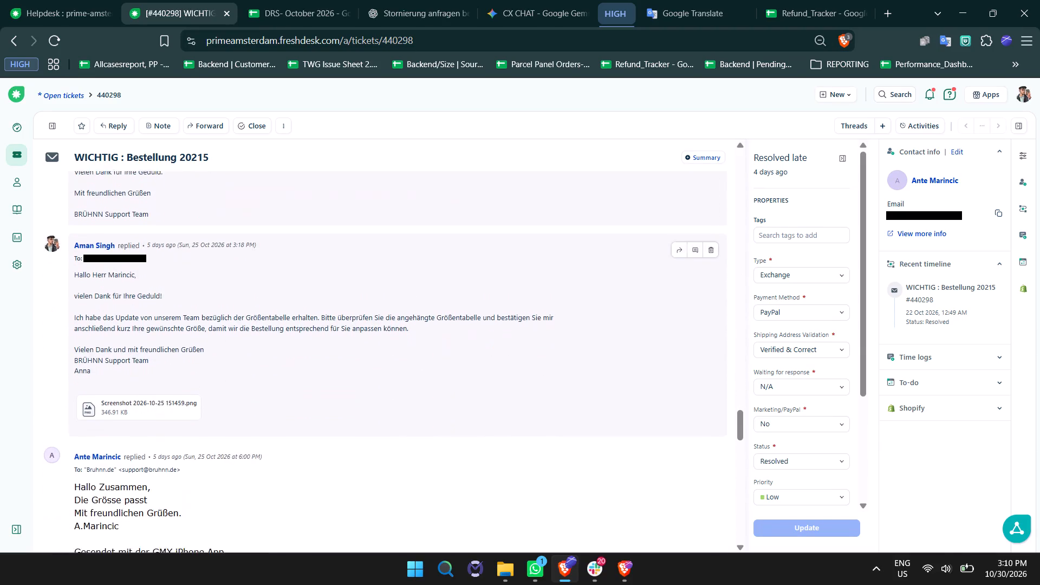
scroll(348, 370, down, 1)
click(324, 379)
scroll(313, 386, up, 2)
scroll(313, 386, down, 6)
scroll(316, 389, up, 3)
scroll(317, 390, down, 1)
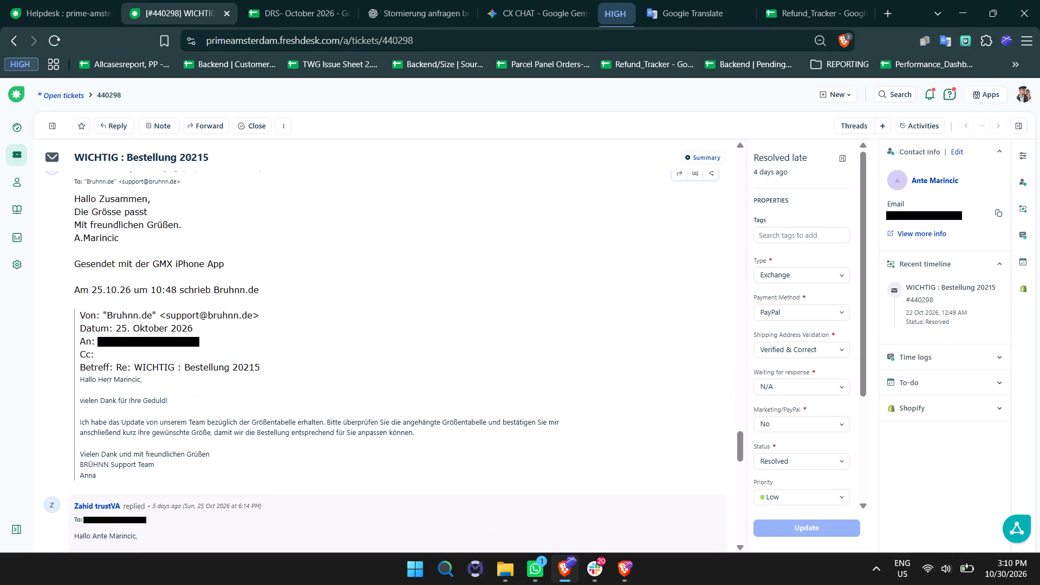
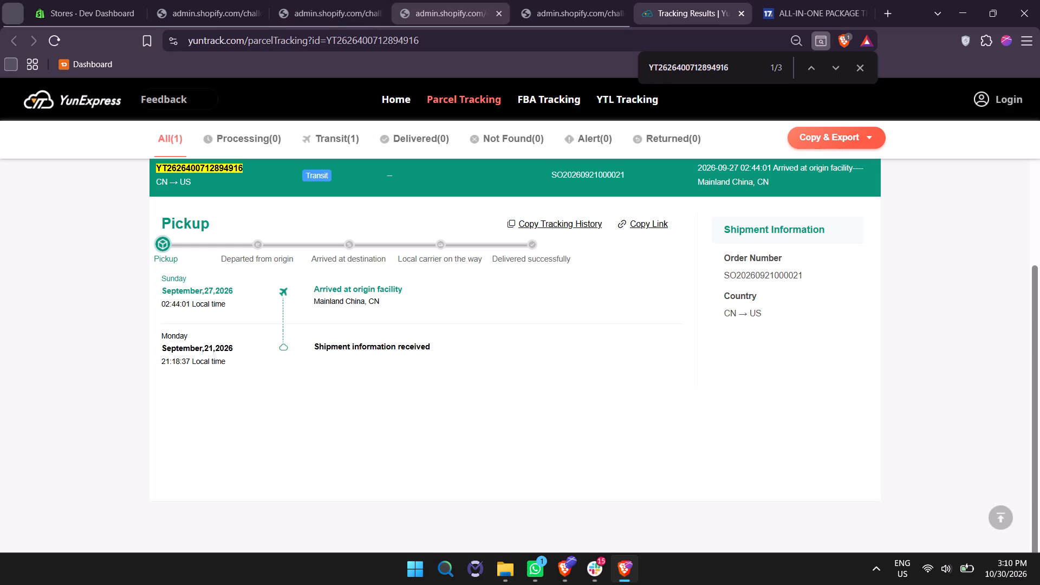
In the Brave window, close the four Shopify admin tabs, keeping the Stores dashboard and the parcel tracking tabs open.
click(228, 0)
key(ctrl+w)
key(ctrl+w)
key(ctrl+w)
key(ctrl+w)
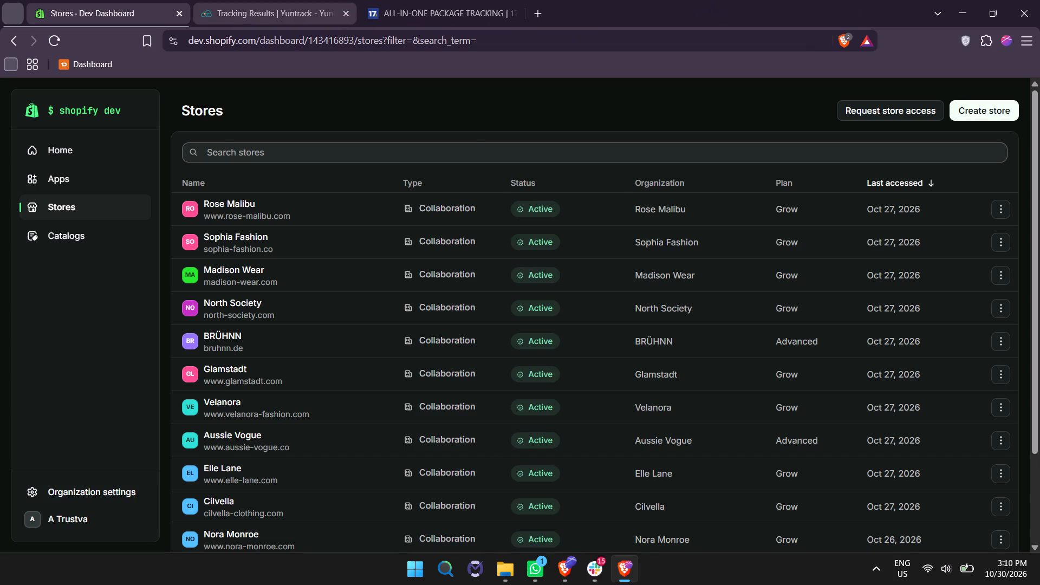
Open the Aussie Vogue store from the Stores list in the Shopify Dev Dashboard.
click(89, 0)
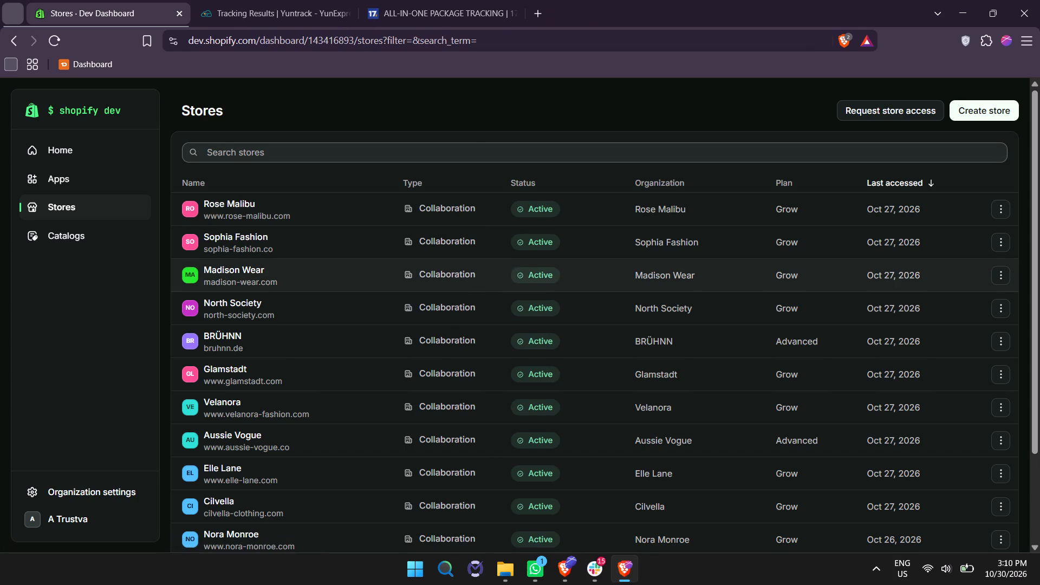
ctrl+click(250, 437)
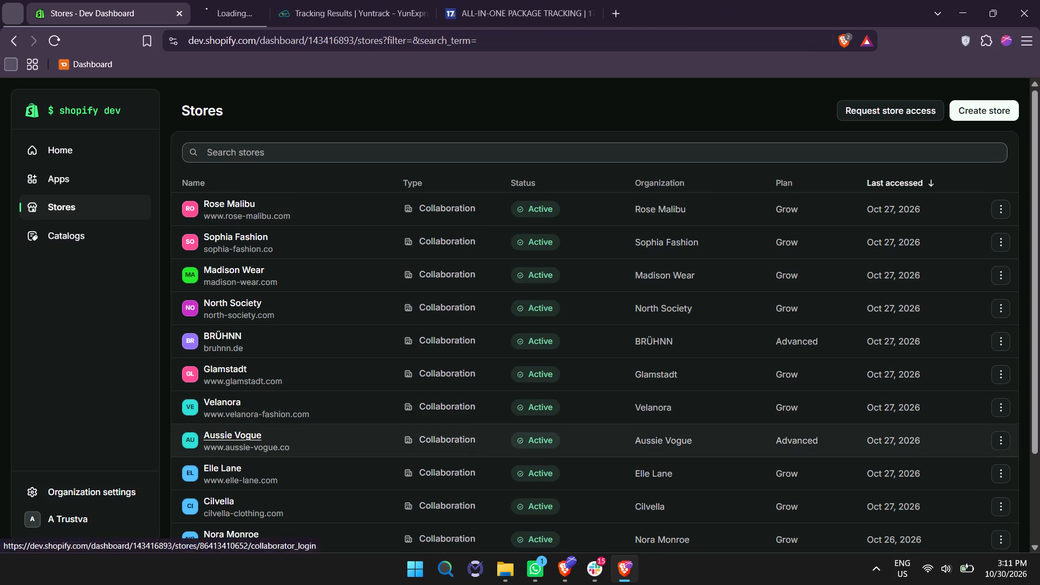
Bring the newly opened Aussie Vogue store admin tab into view.
key(ctrl+Tab)
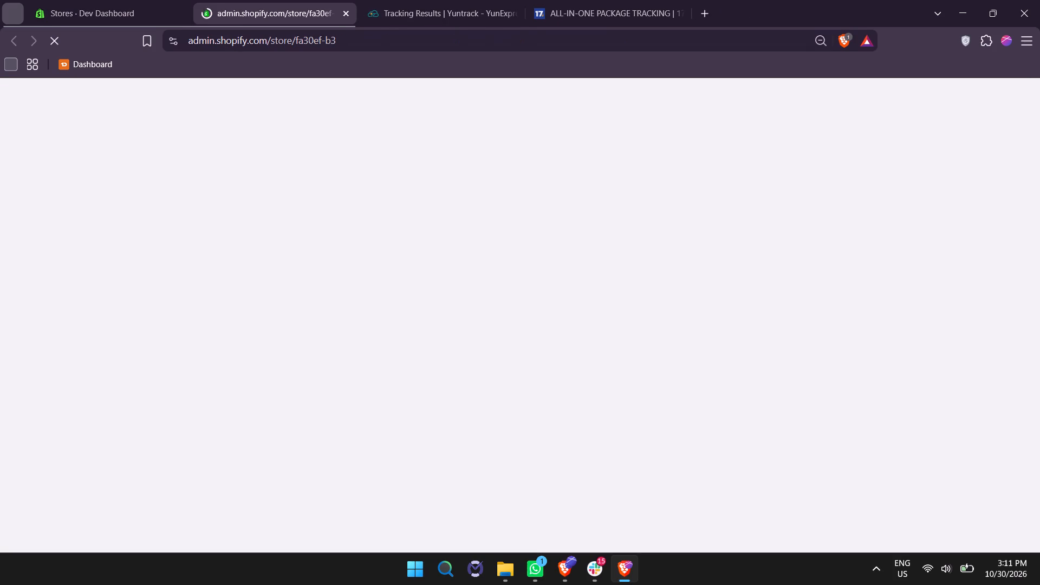
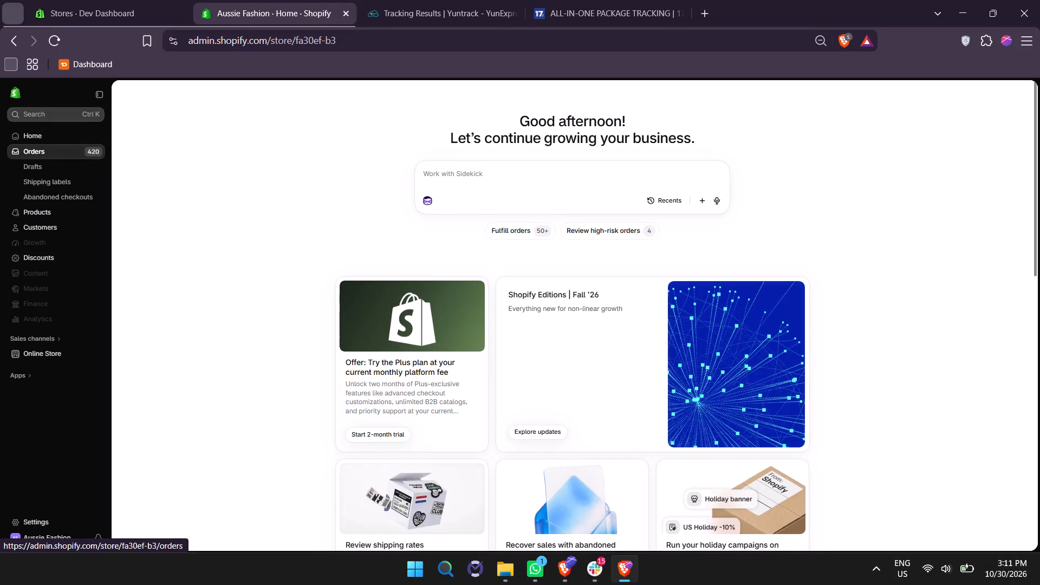
Open the store's Orders list in the Shopify admin.
click(189, 182)
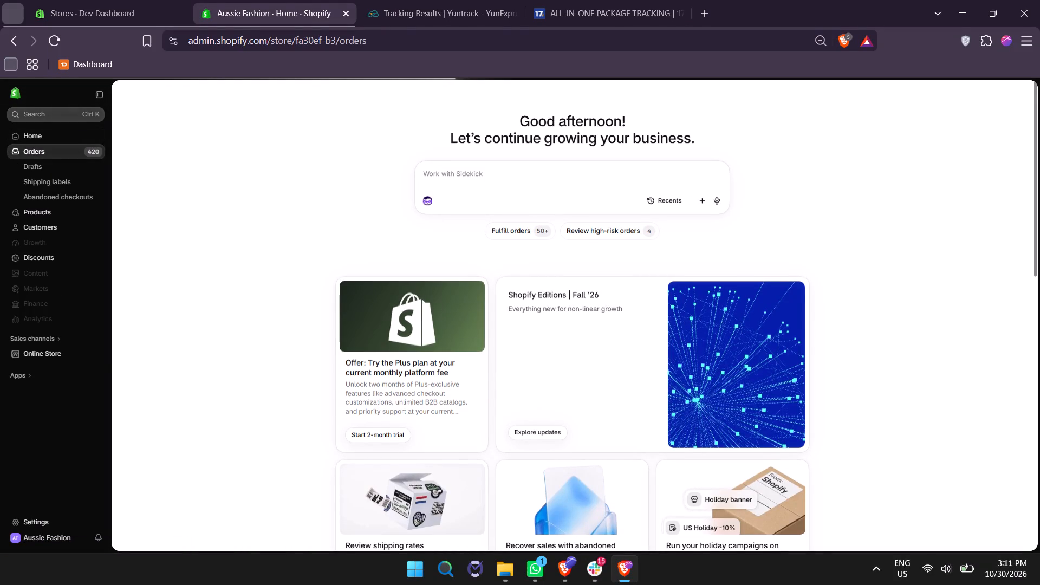
Switch to the Freshdesk helpdesk window and refresh the list of own open tickets.
key(alt+Tab)
key(alt+Tab)
key(alt+Tab)
click(222, 453)
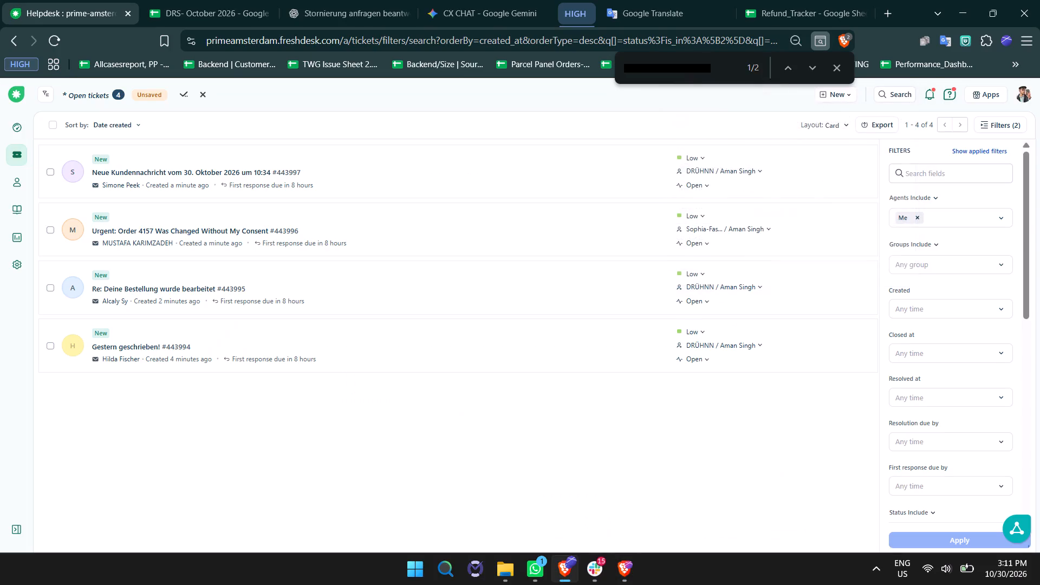
key(ctrl+r)
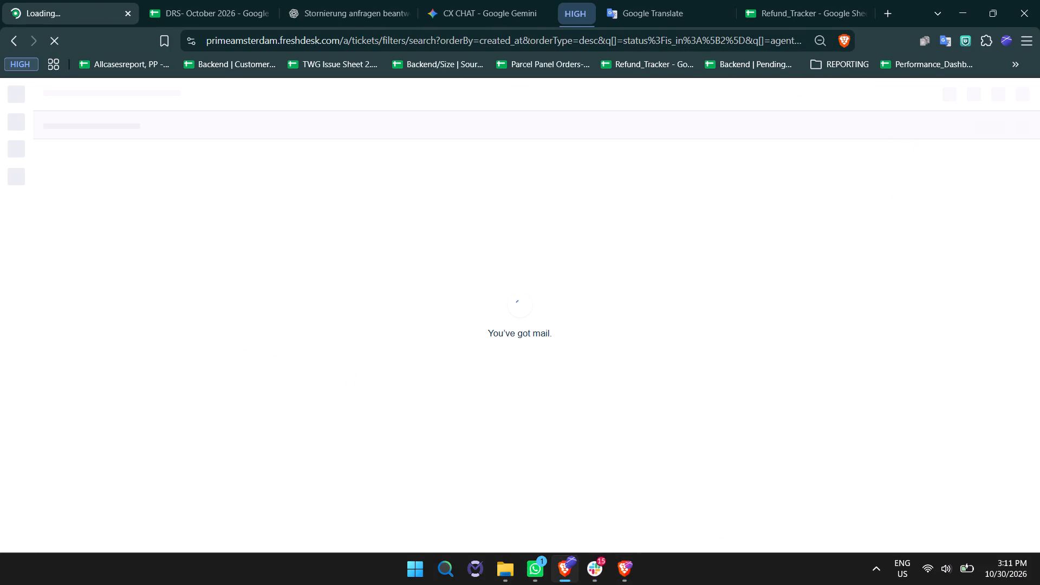
click(233, 402)
click(233, 402)
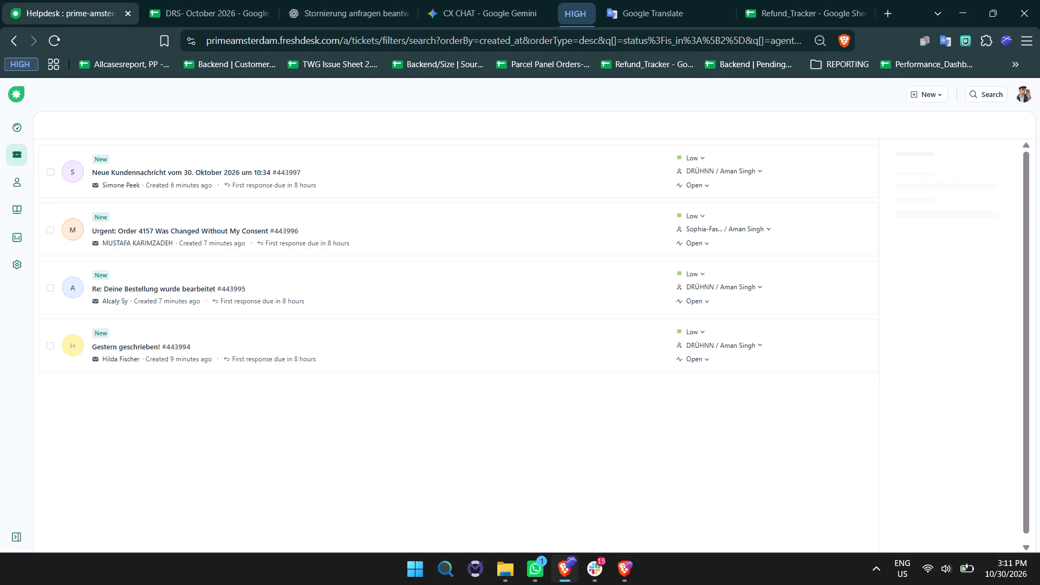
click(244, 400)
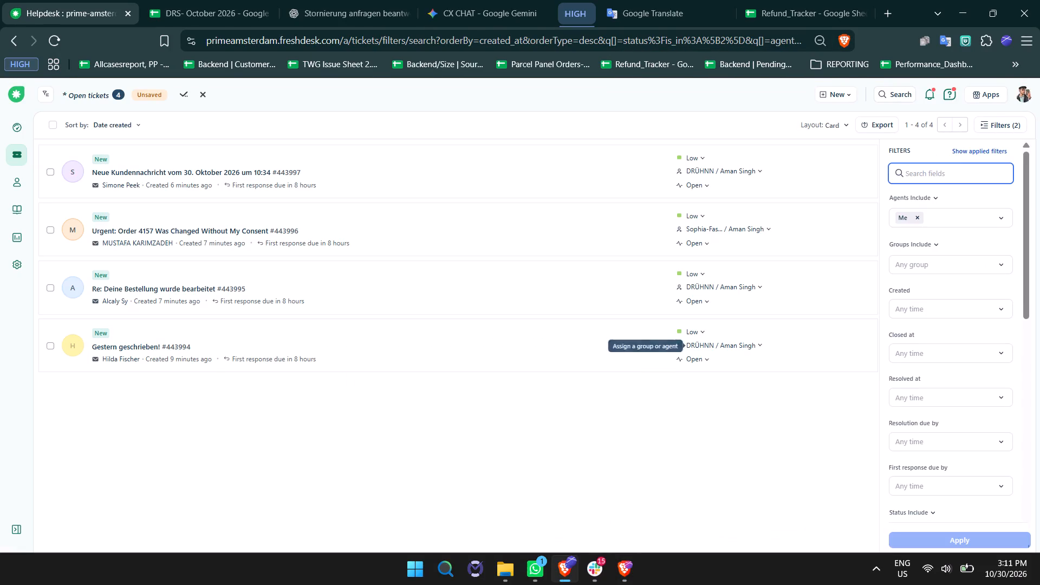
click(746, 346)
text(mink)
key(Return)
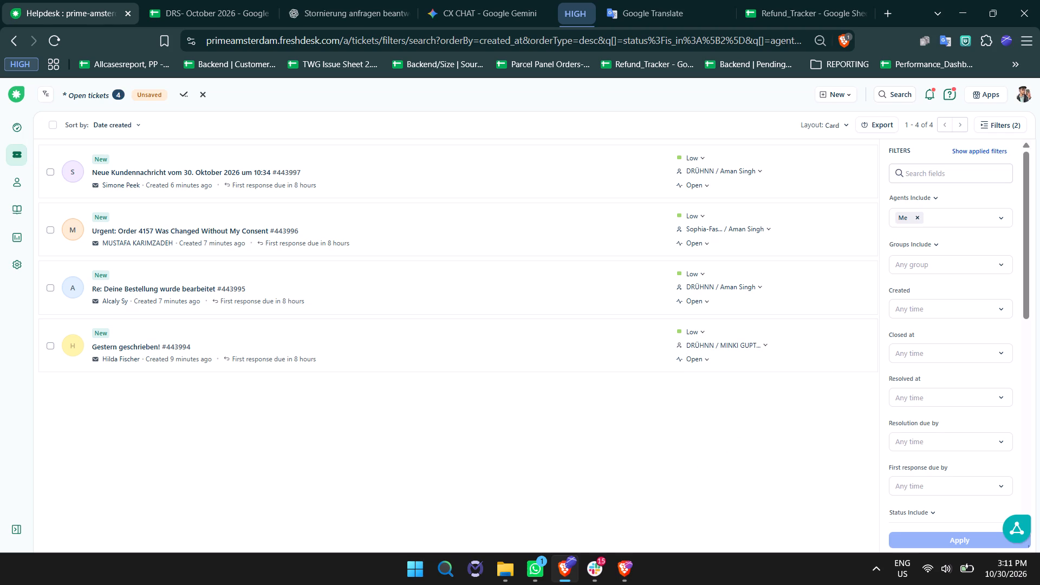
click(744, 290)
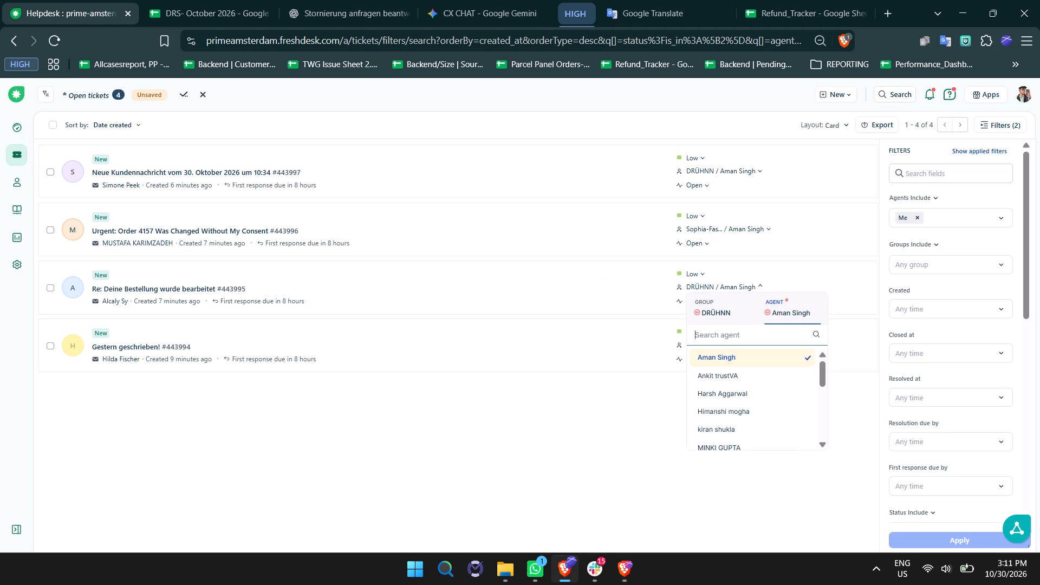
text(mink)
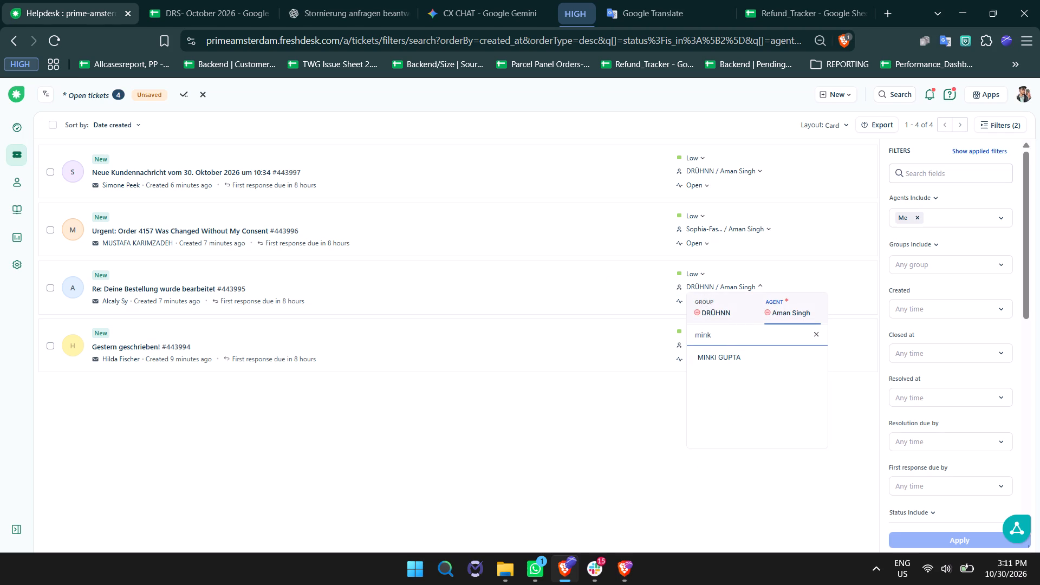
click(731, 355)
click(614, 425)
click(563, 415)
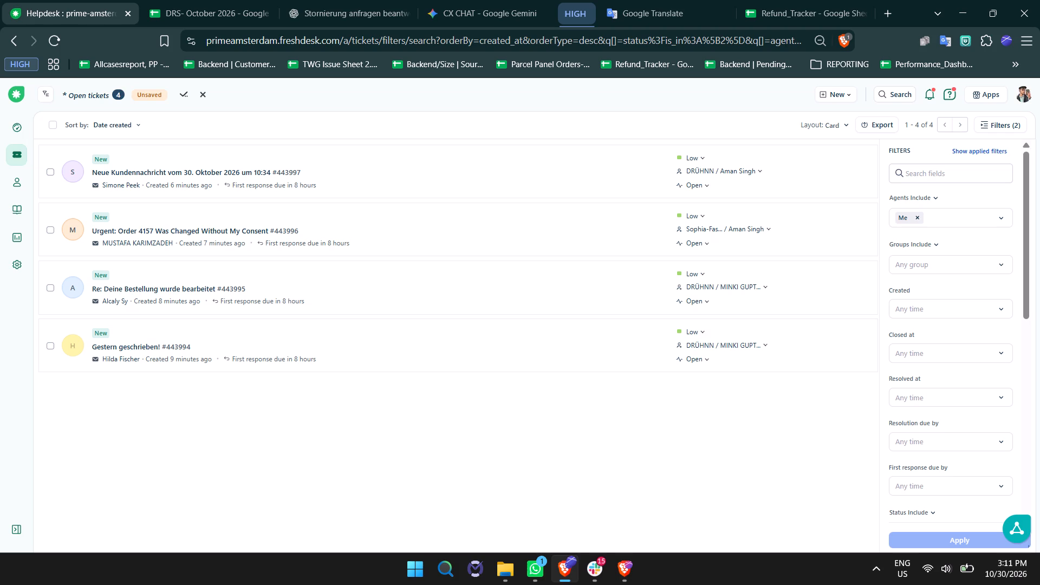
key(ctrl+r)
Check the loading Orders page in the Shopify window and return to the Freshdesk window.
key(alt+Tab)
key(alt+Tab)
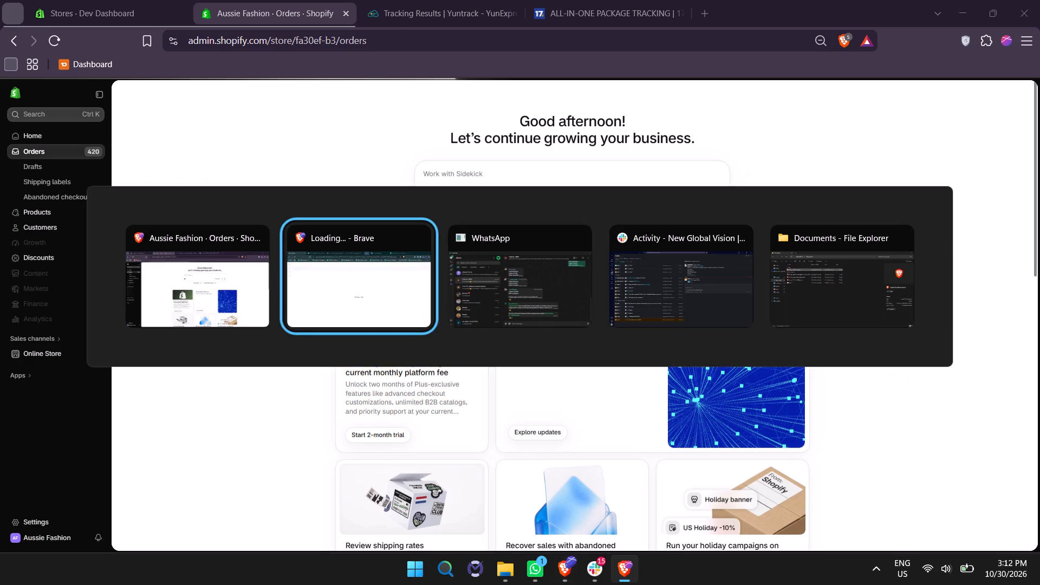
key(alt+Tab)
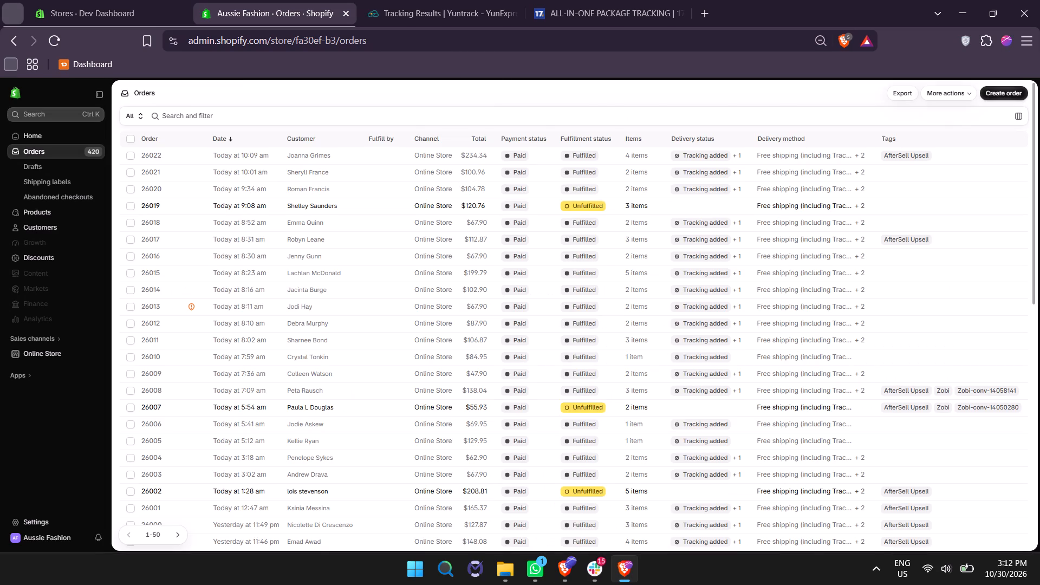
click(224, 113)
key(ctrl+v)
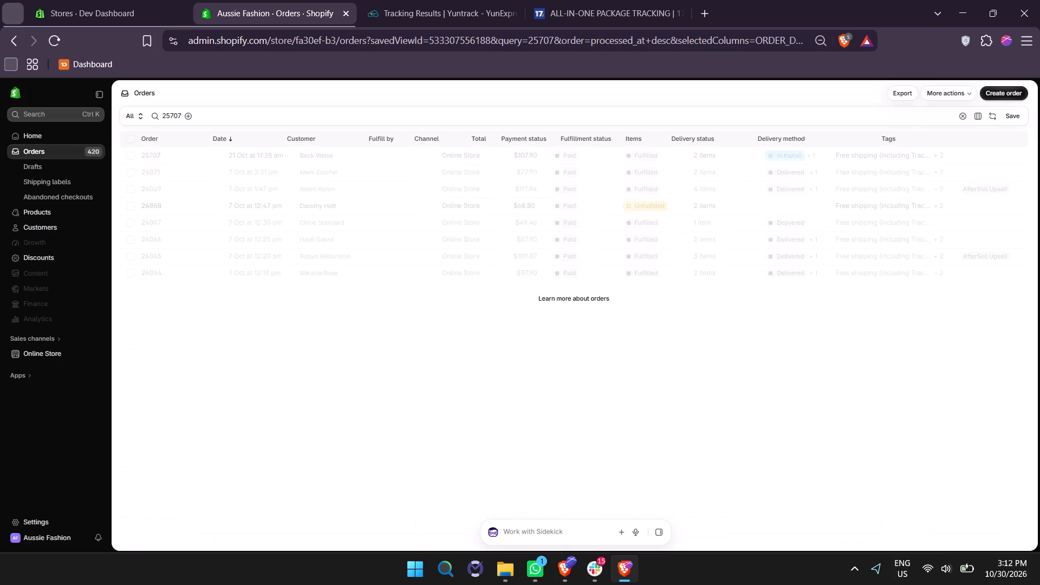
key(ctrl+f)
key(ctrl+v)
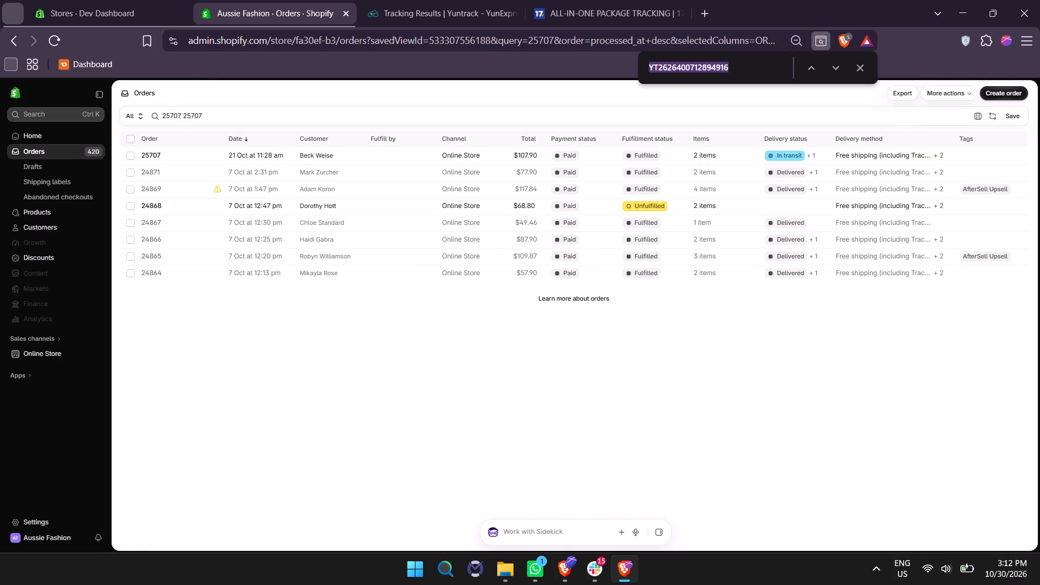
key(ctrl+f)
key(ctrl+v)
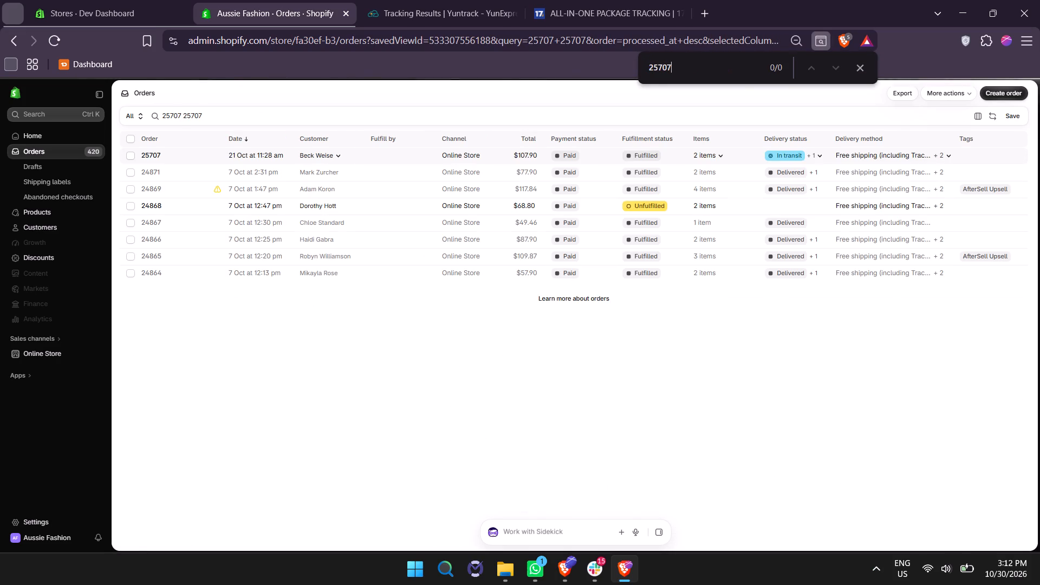
click(157, 155)
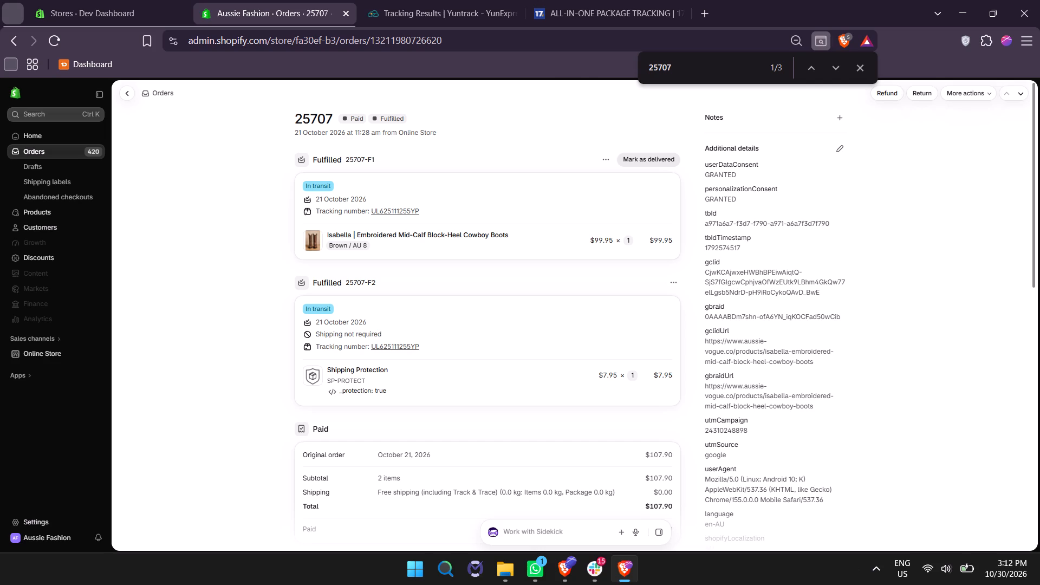
click(235, 225)
click(484, 186)
drag(431, 214, 370, 216)
key(ctrl+c)
key(ctrl+c)
key(ctrl+c)
click(508, 200)
scroll(516, 202, up, 6)
scroll(528, 207, down, 4)
scroll(529, 207, up, 2)
scroll(529, 207, down, 2)
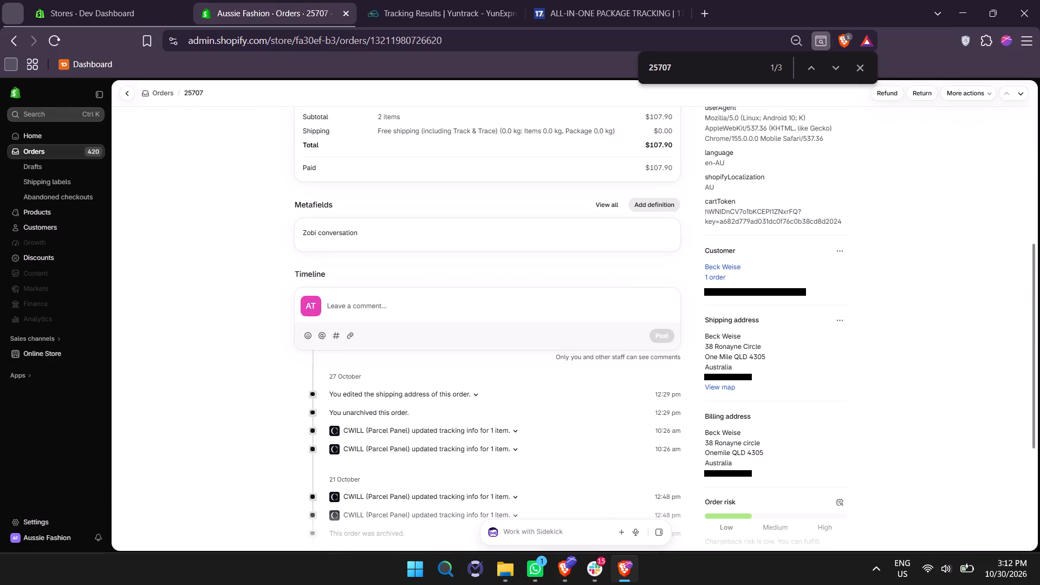
scroll(585, 290, down, 1)
scroll(585, 290, up, 3)
scroll(585, 290, down, 4)
scroll(585, 292, up, 3)
scroll(585, 297, down, 8)
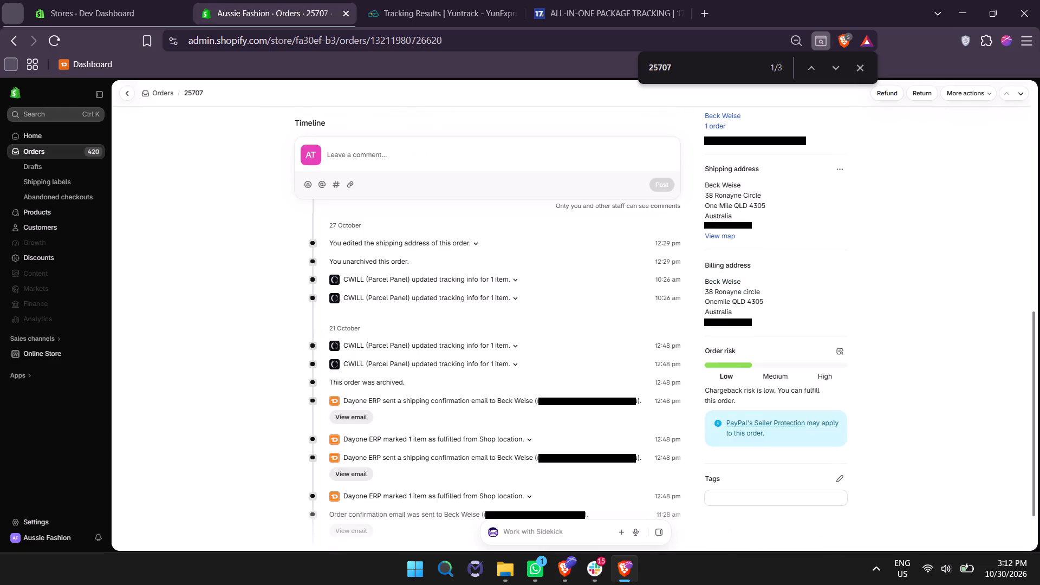
scroll(420, 200, up, 1)
scroll(426, 206, down, 2)
scroll(434, 212, up, 11)
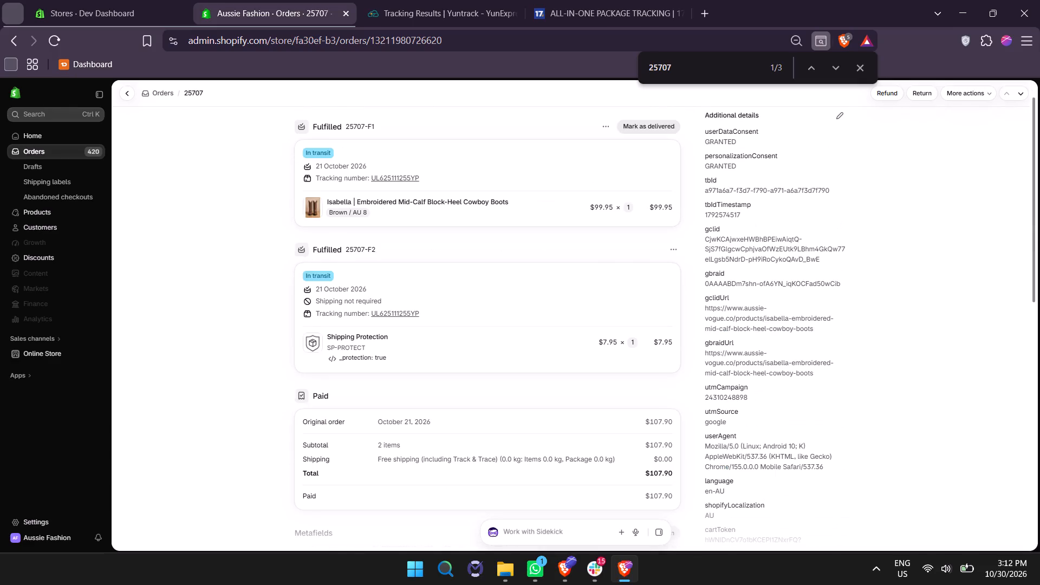
drag(433, 214, 369, 218)
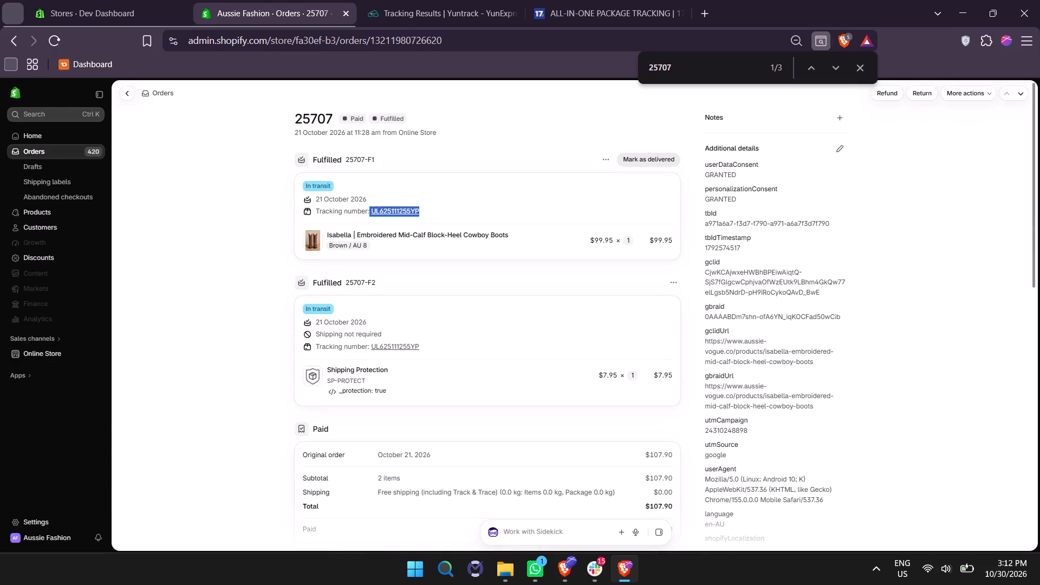
drag(369, 218, 372, 218)
key(ctrl+c)
key(ctrl+c)
key(ctrl+c)
key(ctrl+c)
key(ctrl+c)
key(ctrl+c)
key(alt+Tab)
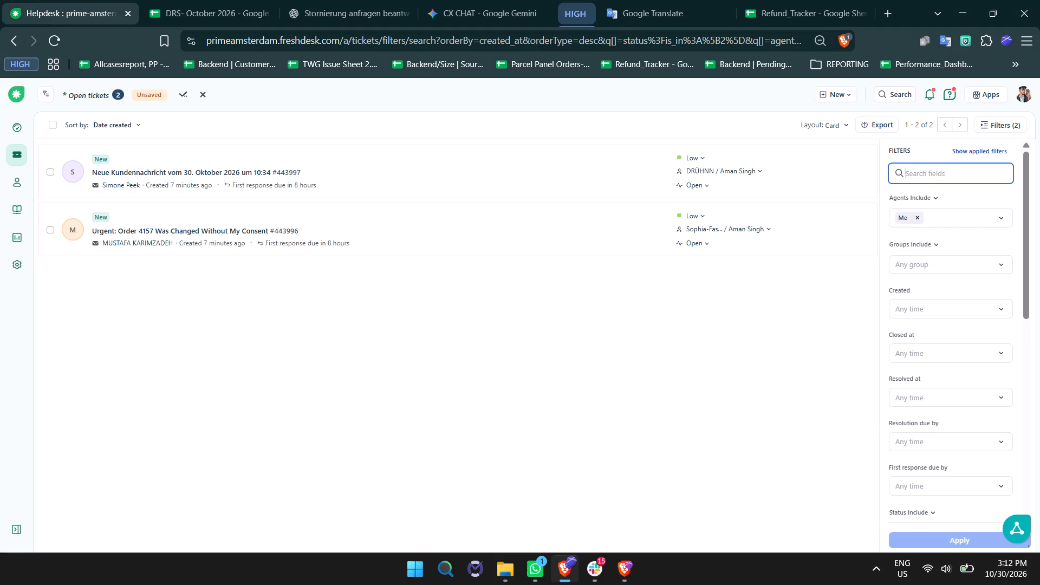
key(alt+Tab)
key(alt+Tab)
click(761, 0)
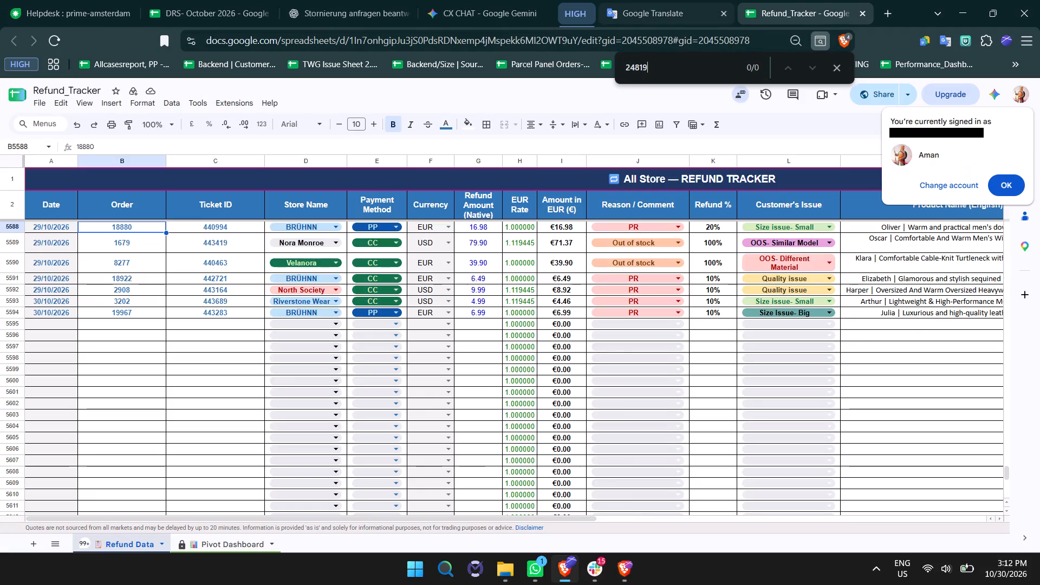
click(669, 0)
key(alt+Tab)
key(alt+Tab)
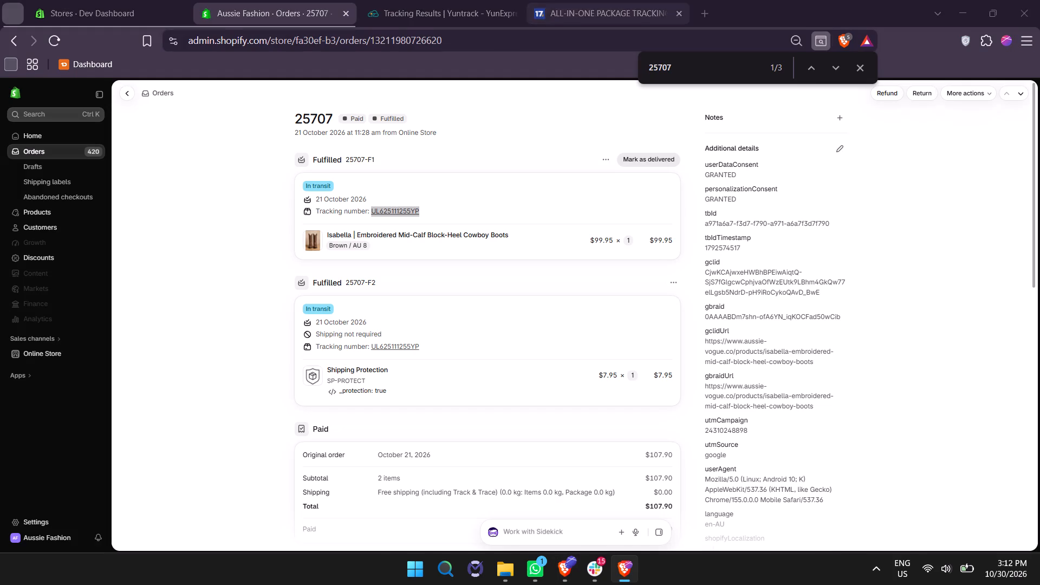
key(alt+Tab)
click(681, 0)
click(899, 187)
key(ctrl+a)
key(ctrl+v)
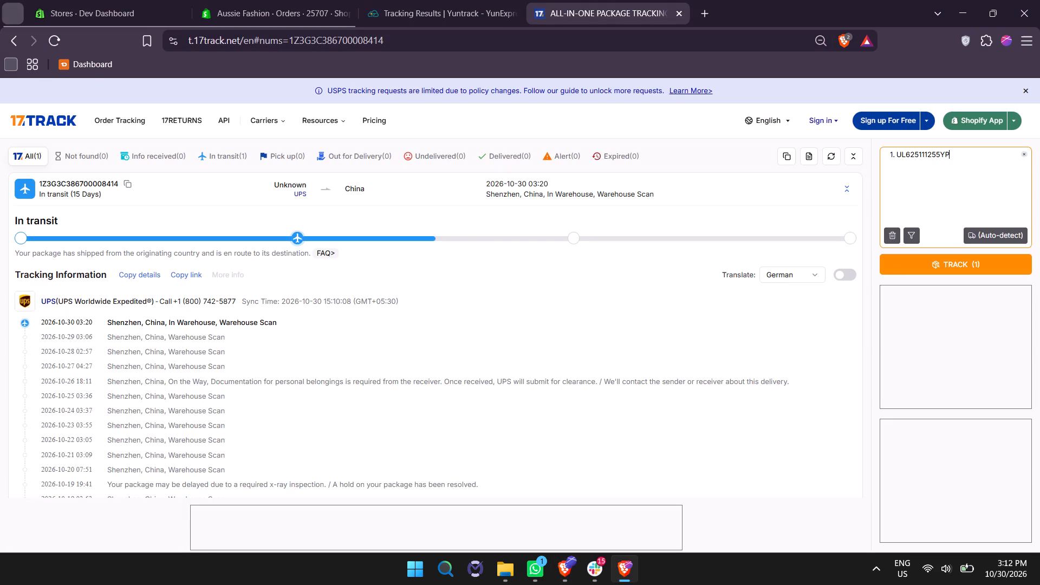
click(916, 264)
key(alt+Tab)
key(alt+Tab)
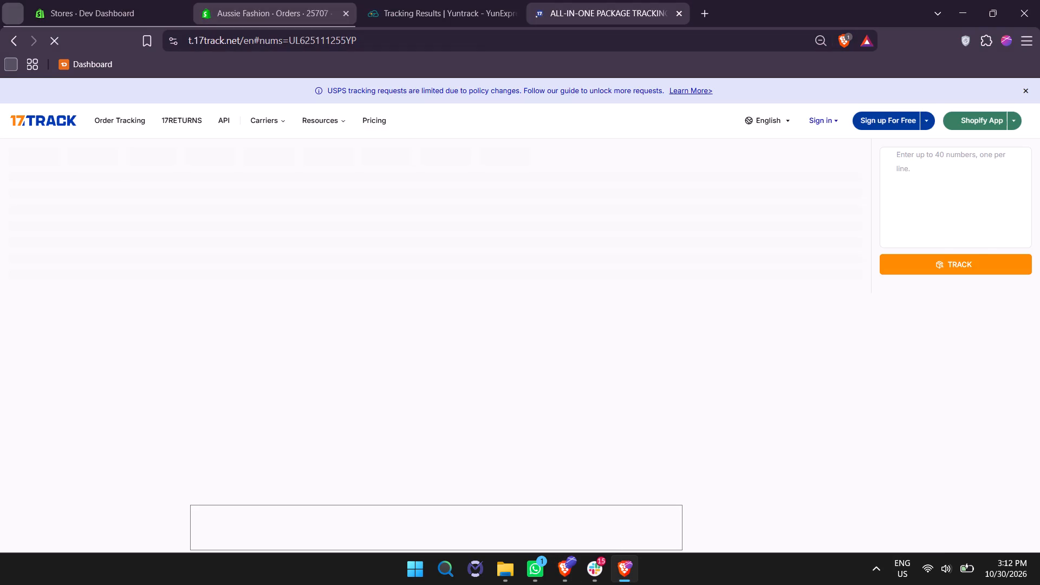
click(188, 0)
click(276, 0)
ctrl+double_click(390, 205)
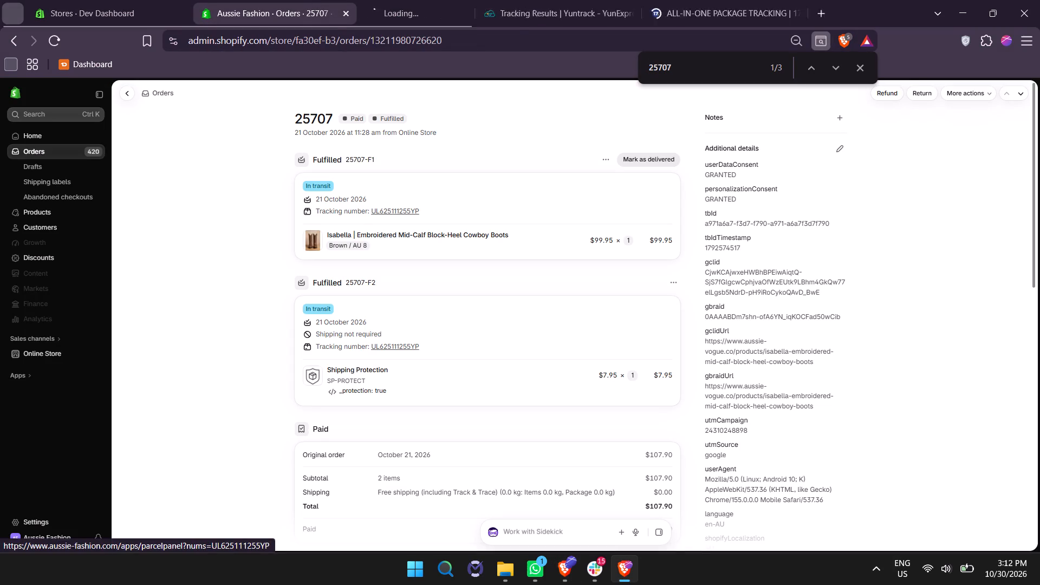
key(ctrl+Tab)
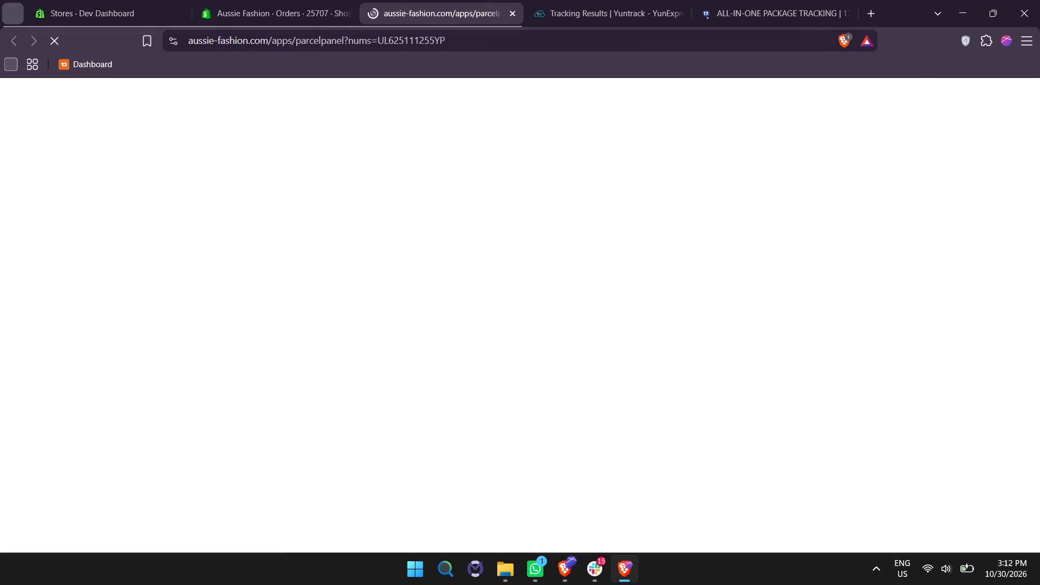
scroll(415, 294, down, 2)
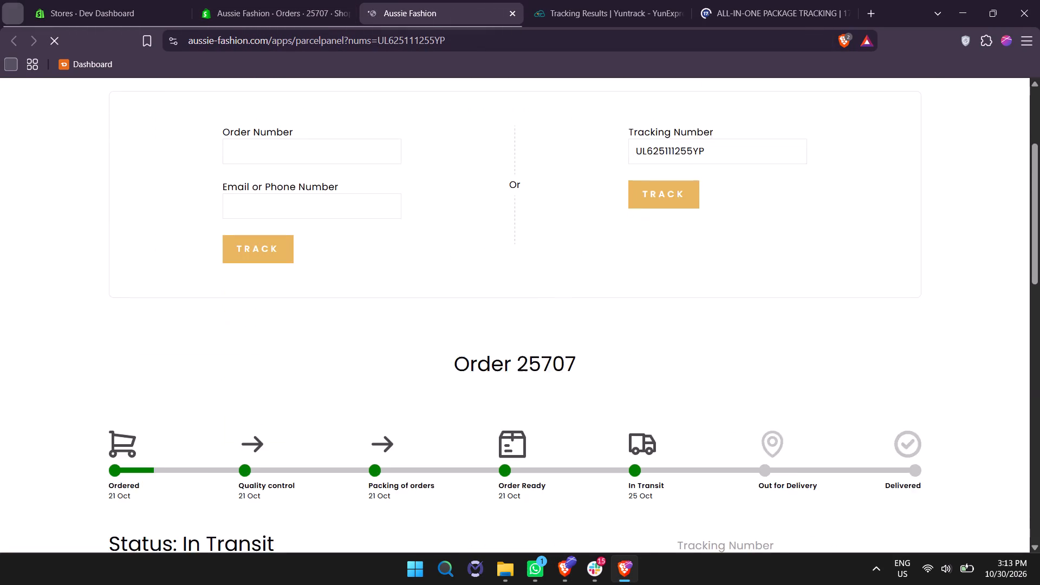
scroll(424, 298, up, 1)
scroll(427, 298, down, 5)
scroll(428, 298, up, 2)
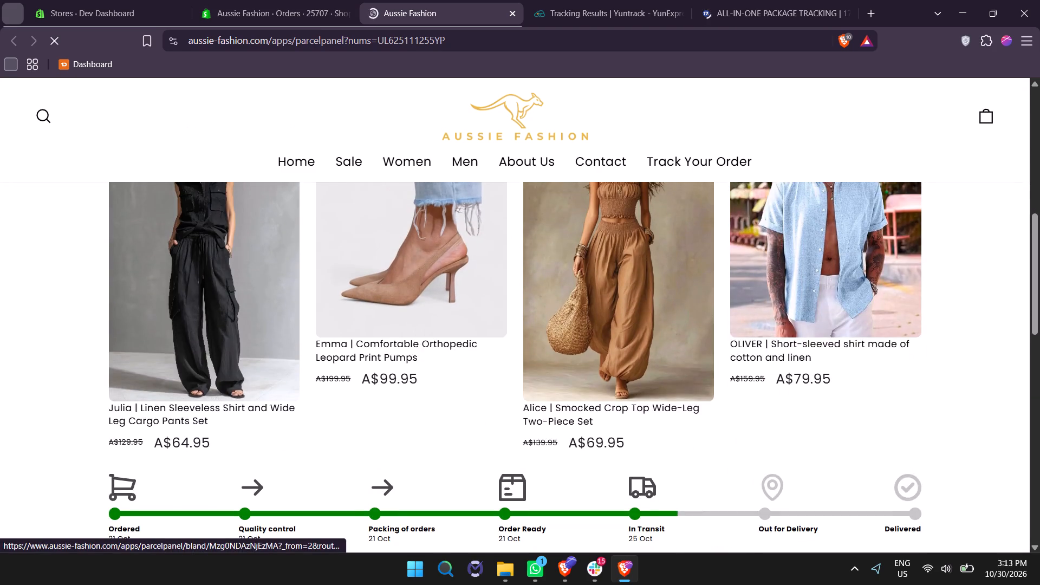
scroll(419, 365, down, 5)
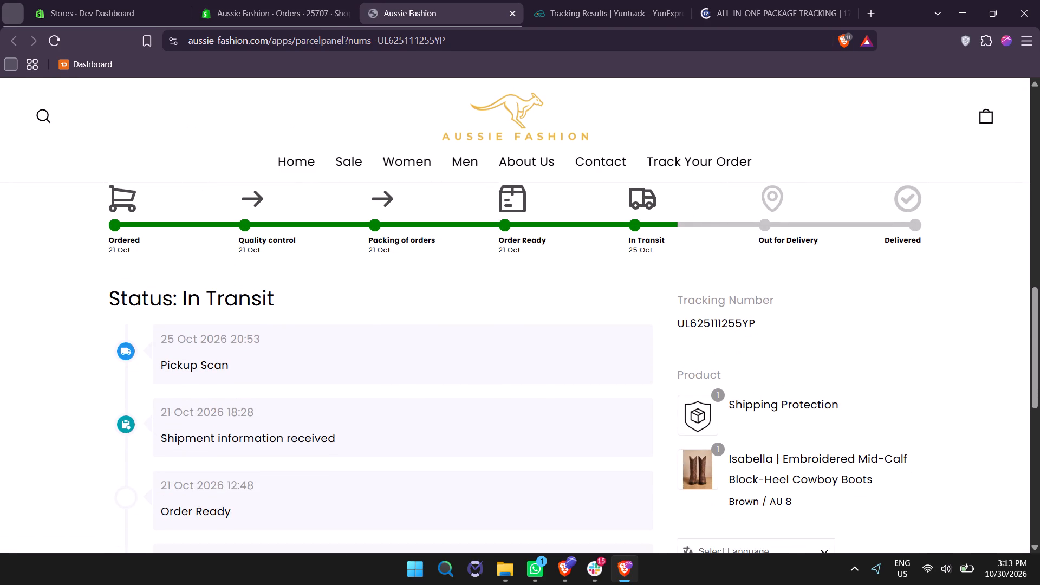
scroll(413, 369, up, 4)
scroll(415, 367, down, 5)
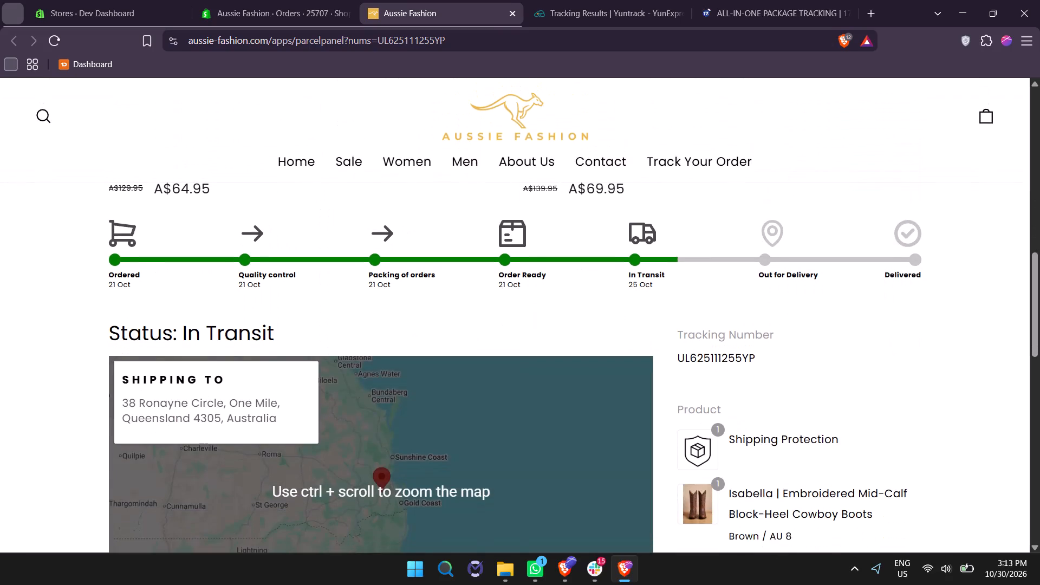
click(309, 0)
scroll(703, 327, down, 3)
scroll(705, 328, up, 1)
scroll(705, 328, down, 4)
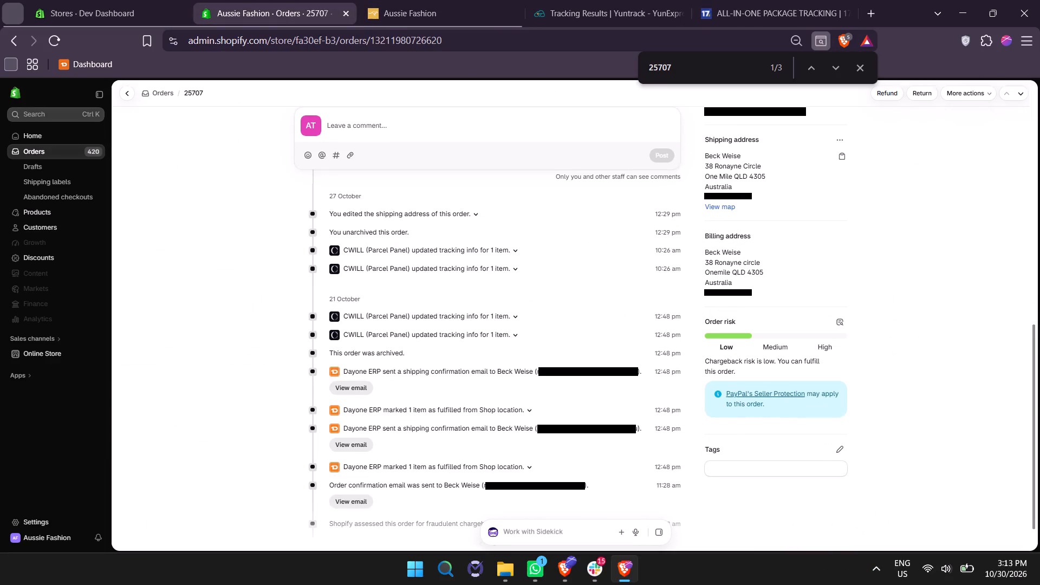
key(ctrl+Tab)
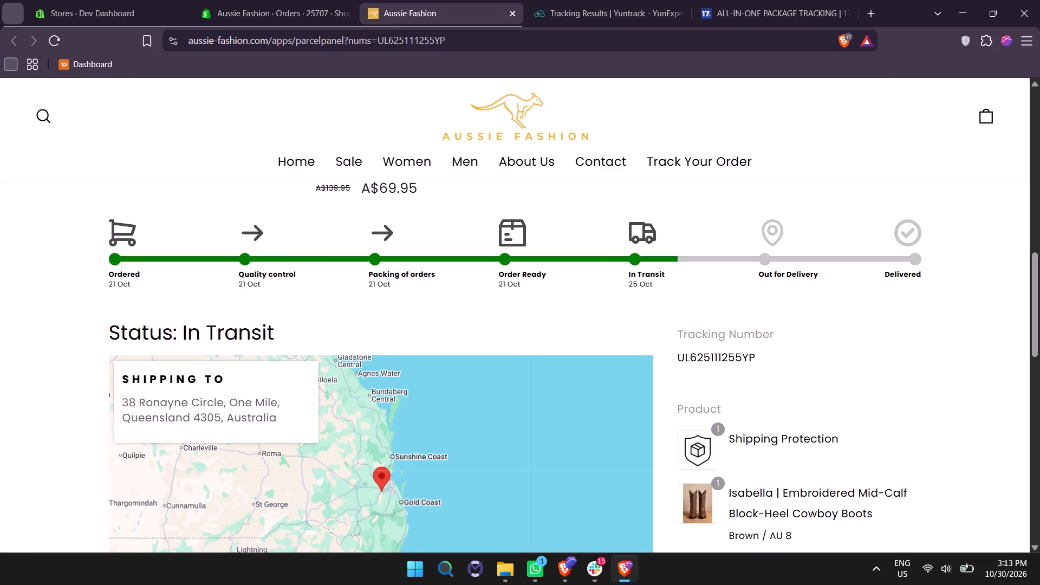
click(285, 0)
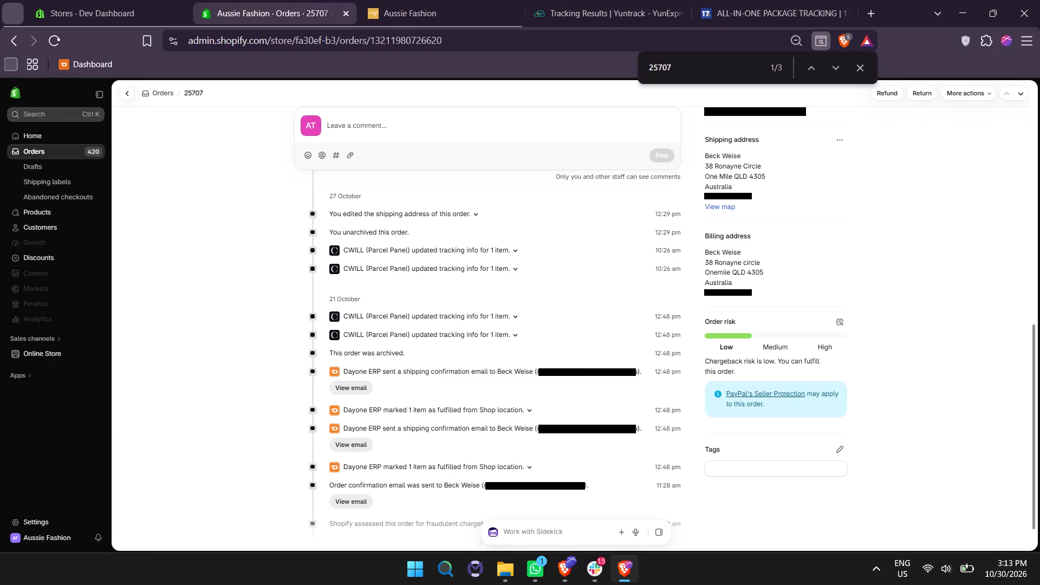
click(418, 0)
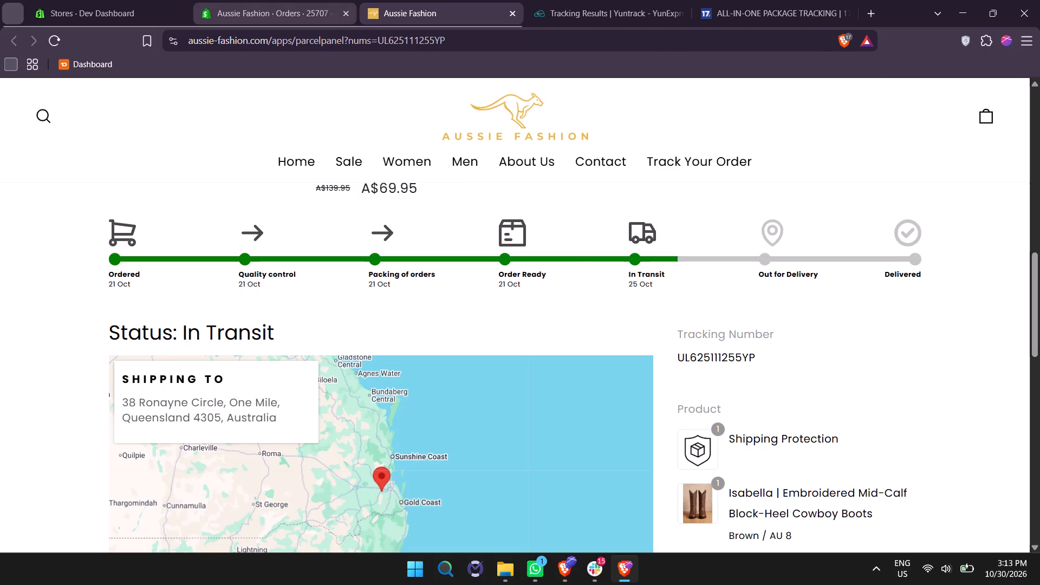
click(315, 0)
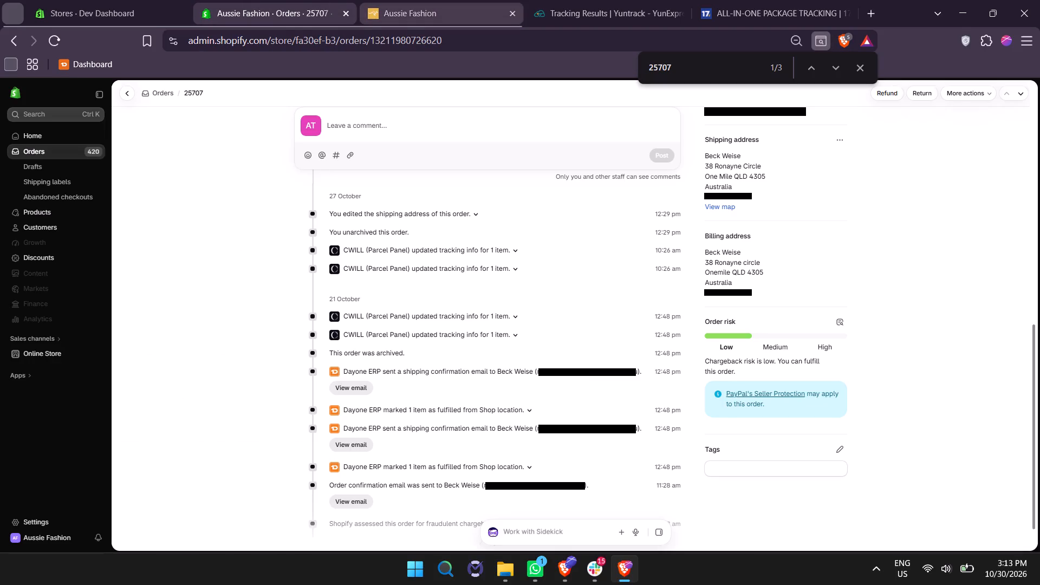
click(433, 0)
click(371, 0)
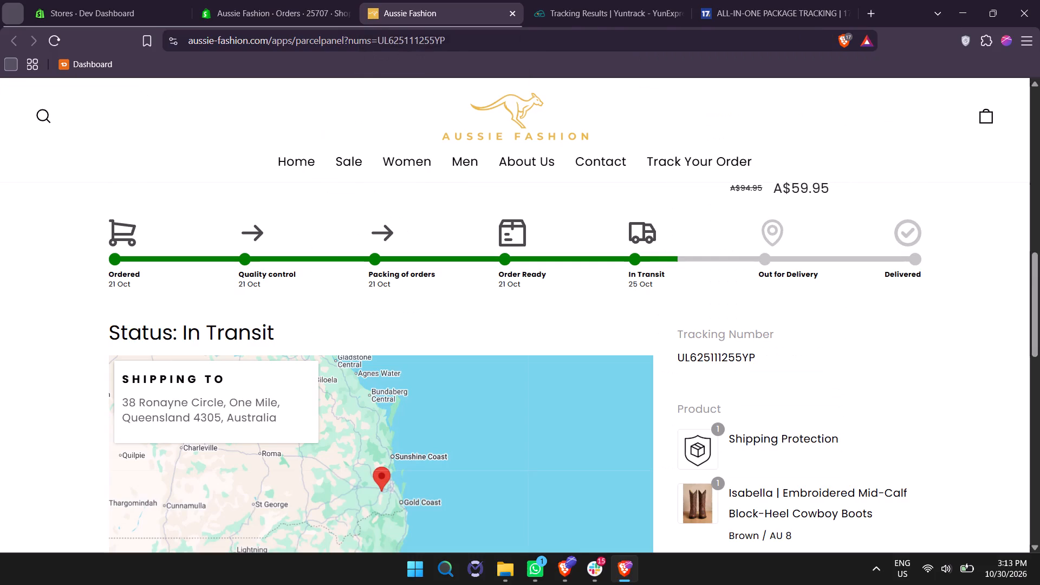
click(334, 0)
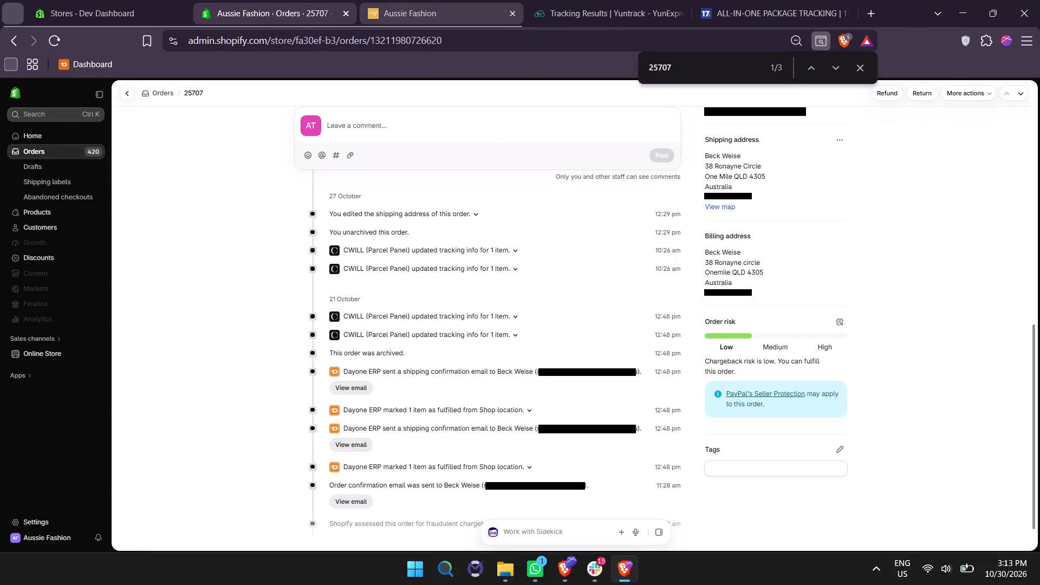
Explore the map on the store's tracking page, zooming out to view the delivery destination within the wider Australian region.
click(437, 0)
click(367, 503)
drag(382, 490, 396, 396)
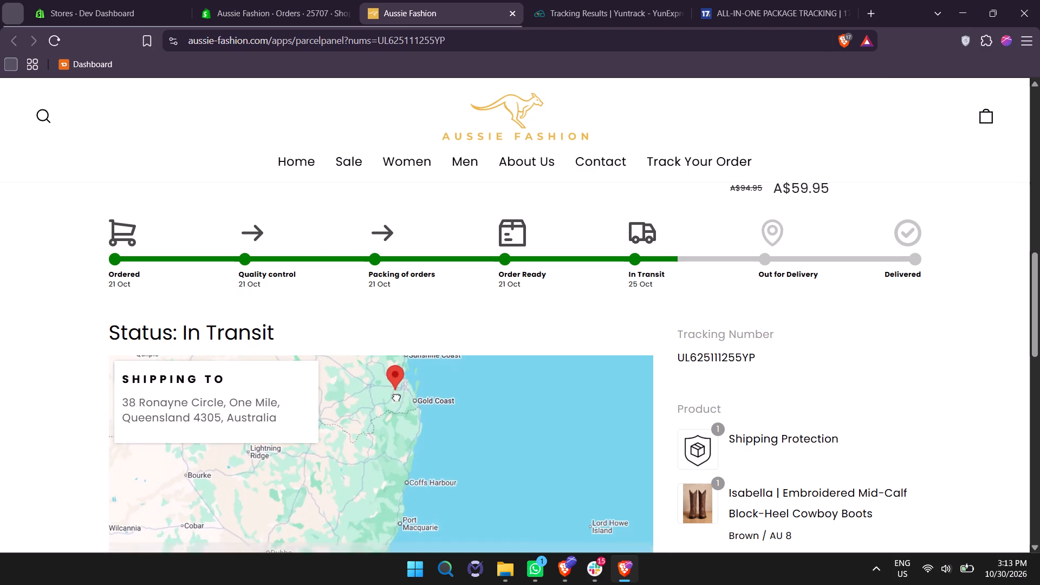
drag(396, 396, 396, 397)
ctrl+scroll(396, 401, down, 3)
ctrl+scroll(397, 402, up, 1)
ctrl+scroll(397, 402, down, 1)
ctrl+scroll(397, 402, up, 1)
ctrl+scroll(397, 402, down, 1)
ctrl+scroll(397, 402, up, 4)
ctrl+scroll(397, 402, down, 4)
ctrl+scroll(397, 402, up, 4)
ctrl+scroll(397, 402, down, 1)
ctrl+scroll(397, 403, up, 2)
ctrl+scroll(398, 409, down, 1)
ctrl+scroll(398, 410, up, 1)
ctrl+scroll(398, 415, down, 7)
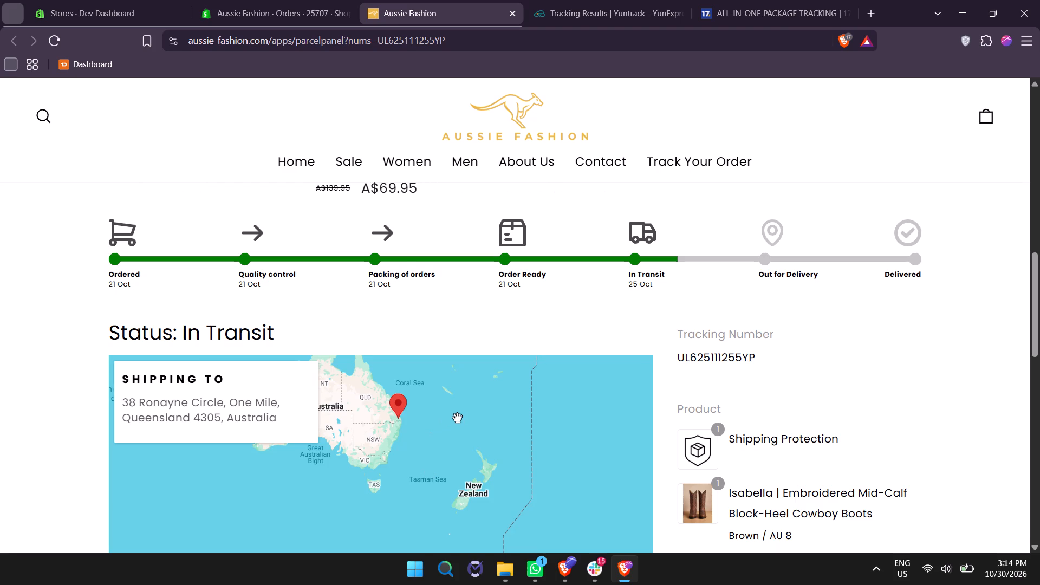
scroll(473, 404, up, 2)
scroll(473, 404, down, 2)
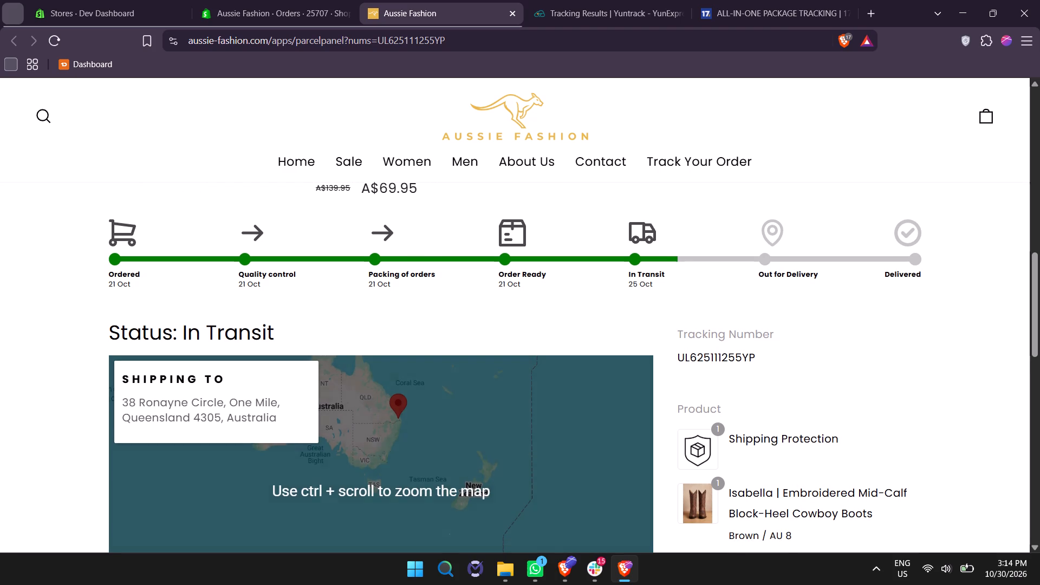
click(520, 316)
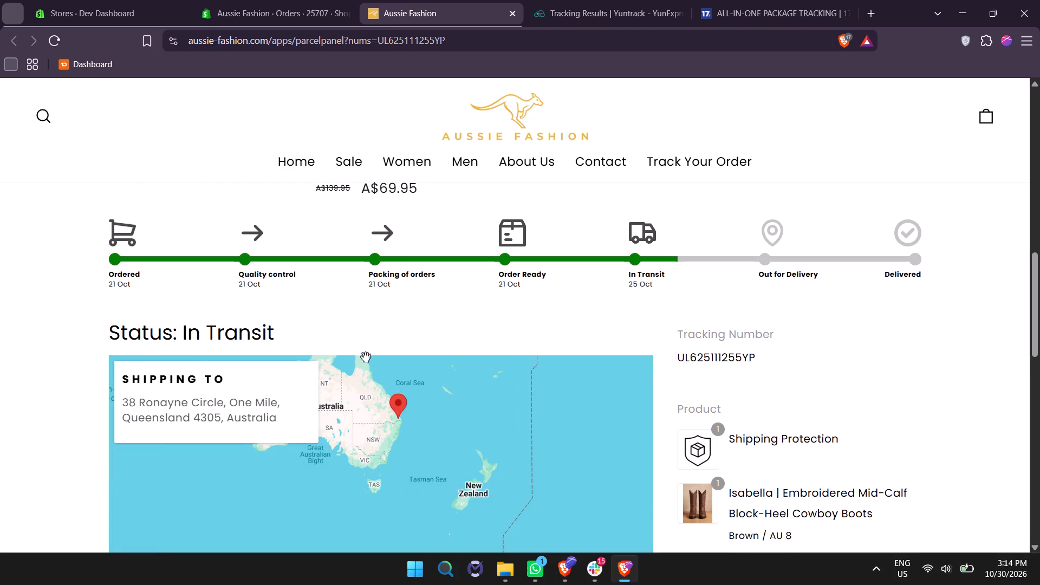
Examine the scan history and the region around the delivery destination on the store's tracking page map.
scroll(529, 450, down, 1)
scroll(677, 442, down, 1)
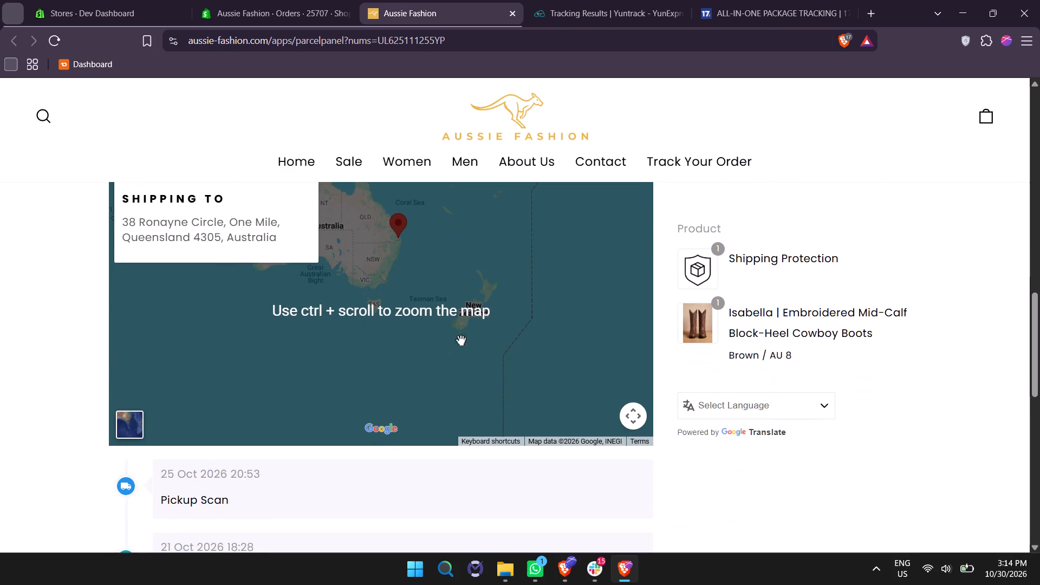
ctrl+scroll(437, 316, down, 3)
ctrl+scroll(430, 301, up, 5)
ctrl+scroll(409, 249, up, 2)
drag(413, 263, 469, 450)
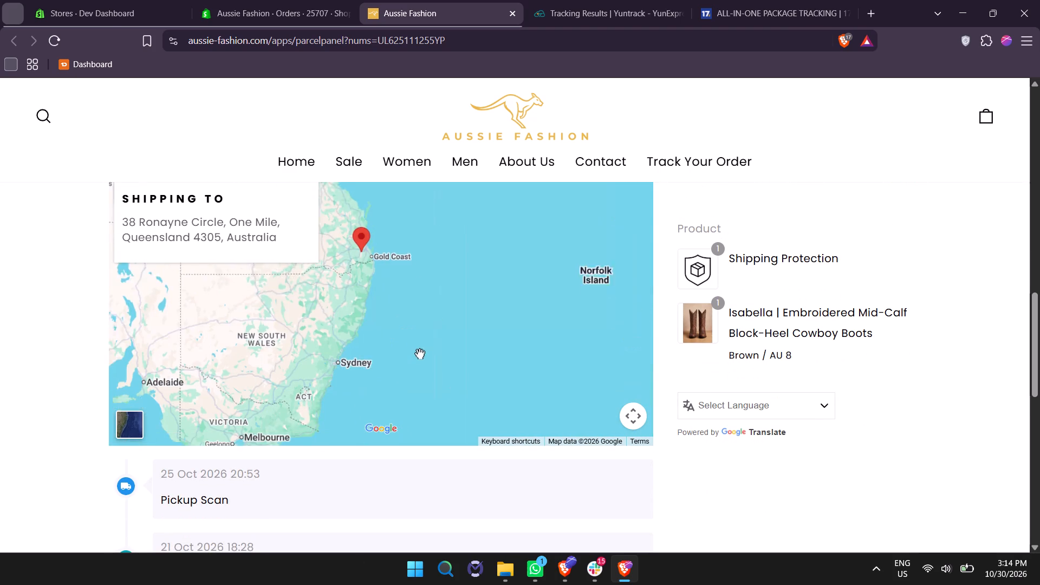
ctrl+scroll(375, 259, up, 10)
ctrl+scroll(315, 177, down, 4)
ctrl+scroll(315, 177, up, 4)
drag(354, 232, 405, 330)
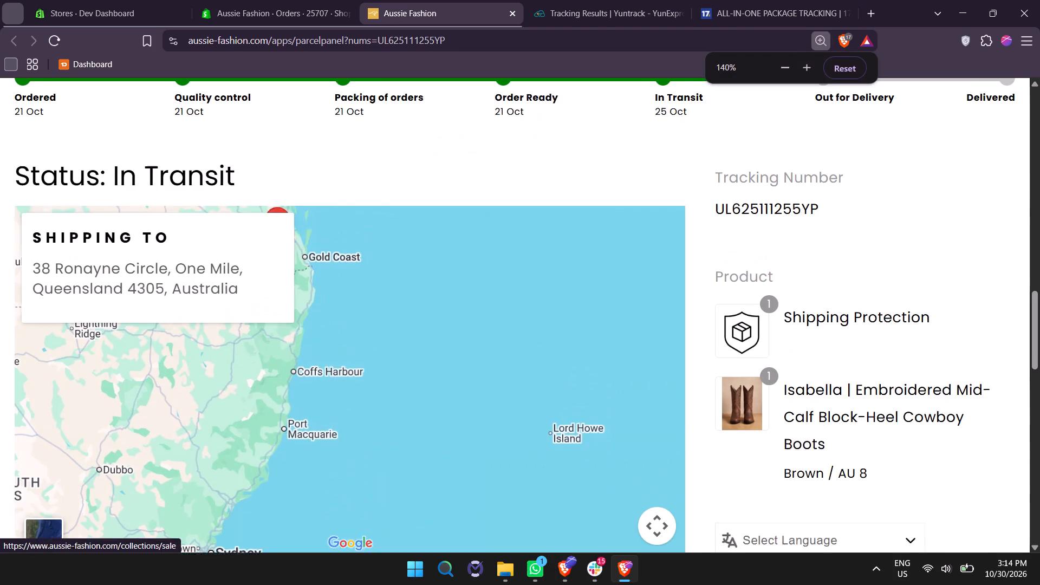
ctrl+scroll(381, 300, down, 4)
ctrl+scroll(473, 191, down, 1)
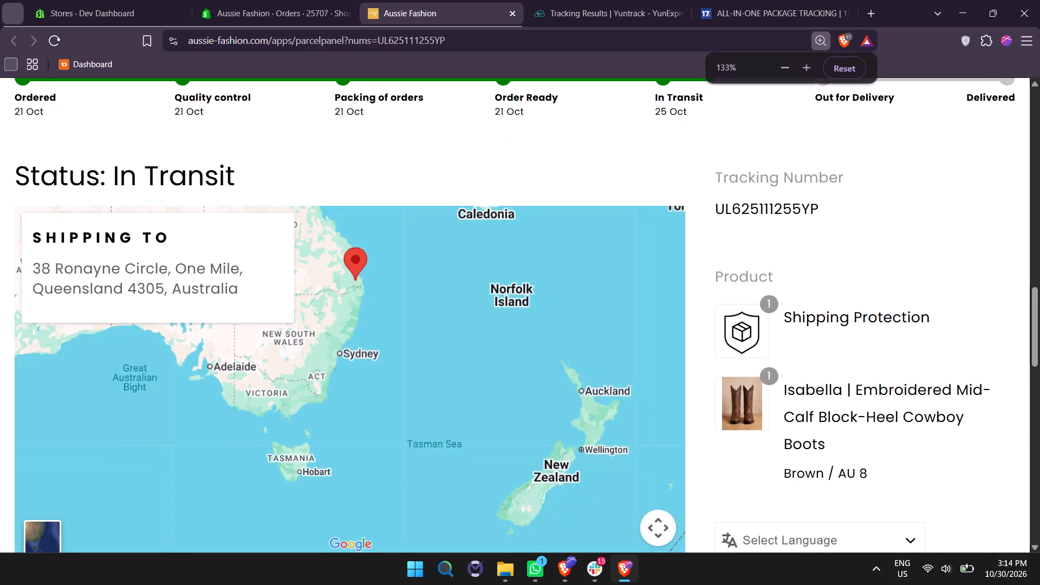
ctrl+scroll(475, 191, down, 3)
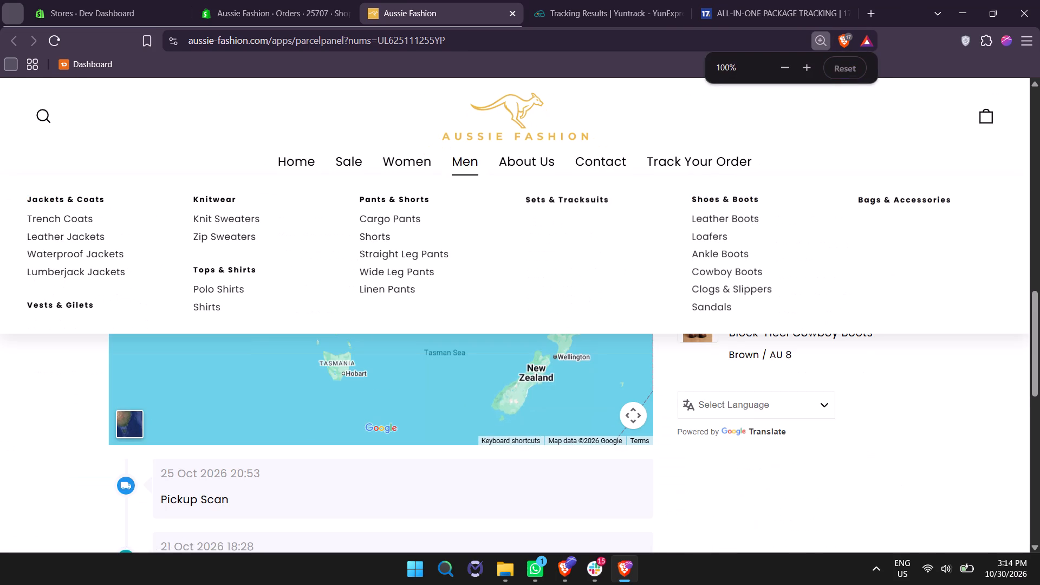
scroll(341, 363, up, 1)
ctrl+scroll(412, 342, up, 6)
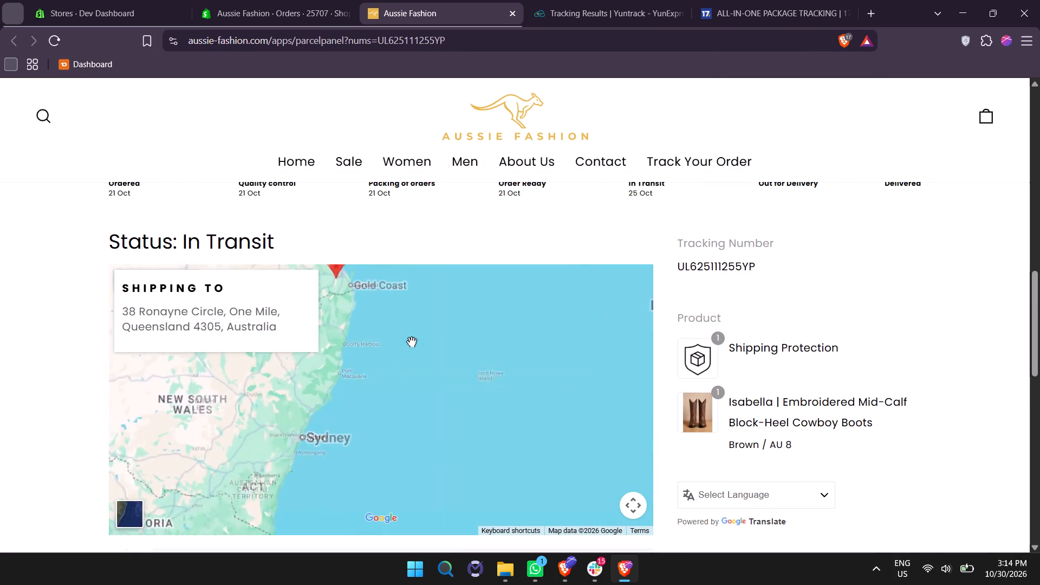
Trace the delivery destination on the tracking page's map down to street and house level.
drag(373, 340, 543, 563)
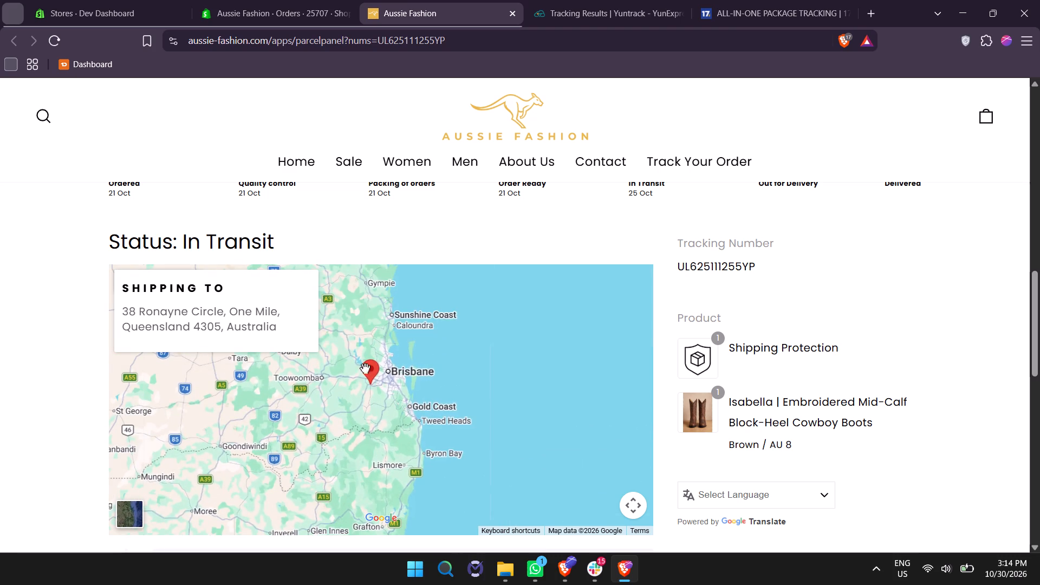
ctrl+scroll(373, 372, up, 5)
ctrl+scroll(374, 373, down, 1)
ctrl+scroll(374, 373, up, 8)
ctrl+scroll(375, 375, down, 3)
ctrl+scroll(375, 376, up, 8)
ctrl+scroll(367, 427, down, 1)
ctrl+scroll(367, 427, up, 2)
ctrl+scroll(367, 427, down, 2)
ctrl+scroll(350, 413, up, 3)
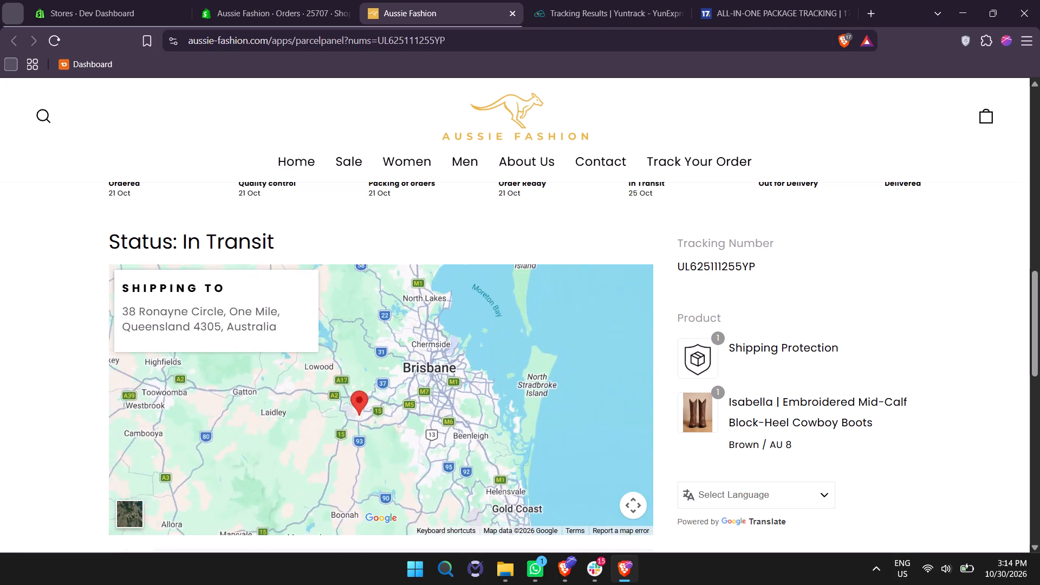
ctrl+scroll(354, 417, down, 2)
ctrl+scroll(352, 414, up, 7)
ctrl+scroll(370, 425, down, 2)
drag(361, 418, 366, 425)
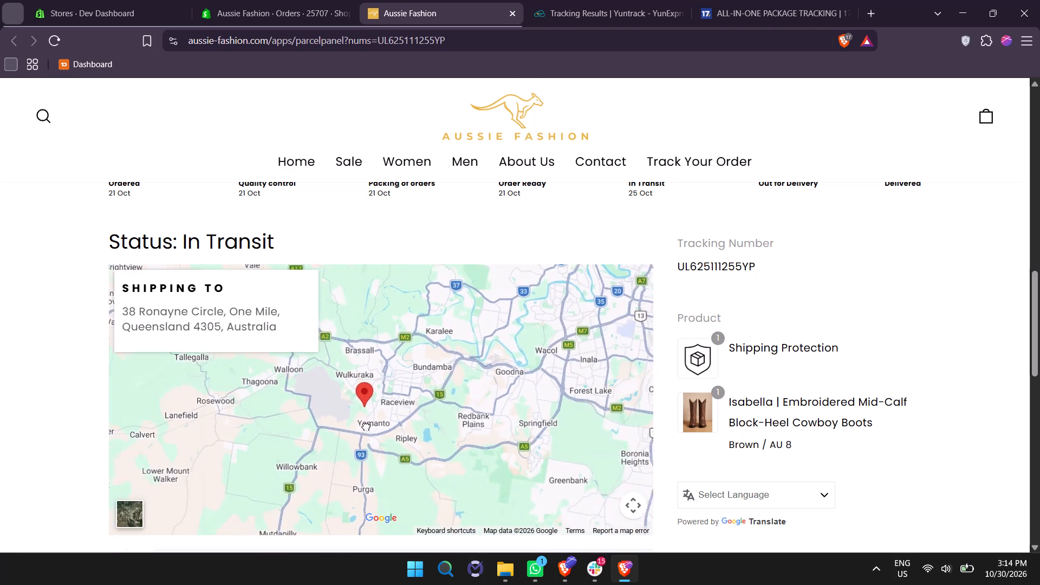
drag(366, 425, 368, 422)
ctrl+scroll(369, 413, up, 1)
ctrl+scroll(369, 413, down, 4)
ctrl+scroll(369, 413, up, 7)
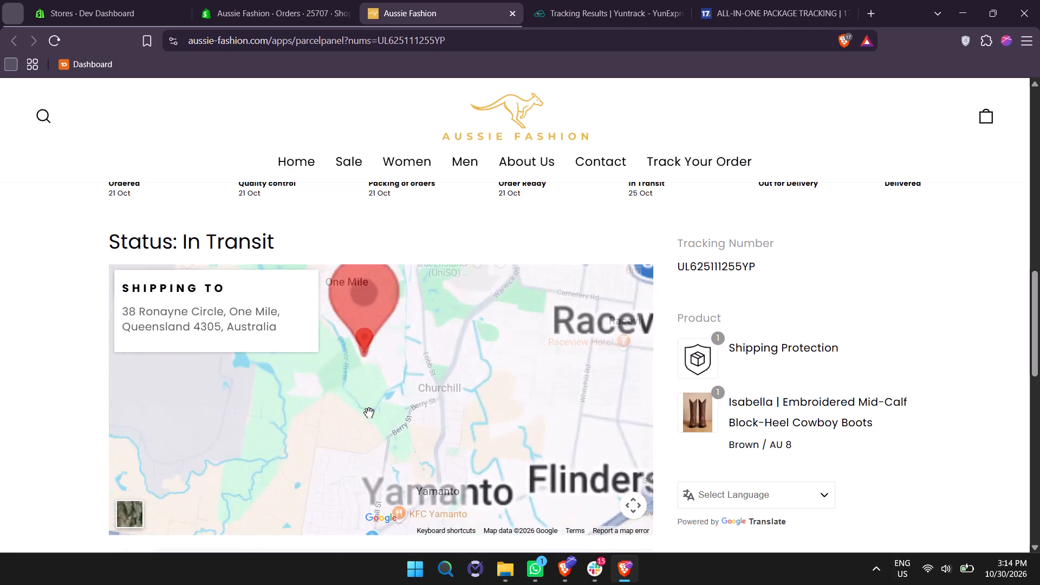
drag(362, 375, 361, 484)
ctrl+scroll(359, 419, up, 7)
ctrl+scroll(359, 419, down, 1)
ctrl+scroll(359, 419, up, 1)
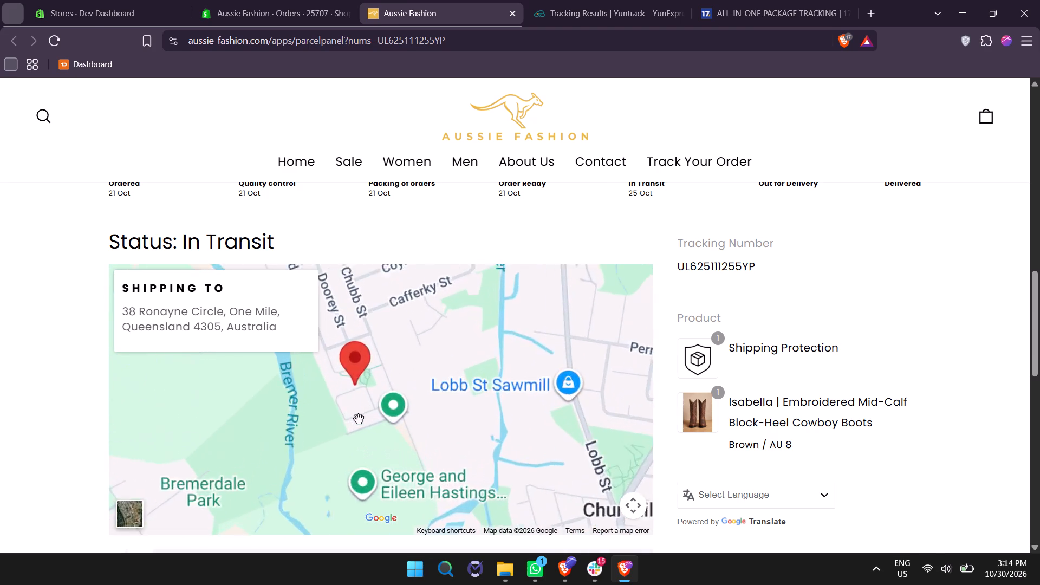
drag(350, 388, 359, 454)
ctrl+scroll(356, 424, up, 6)
ctrl+scroll(355, 423, down, 1)
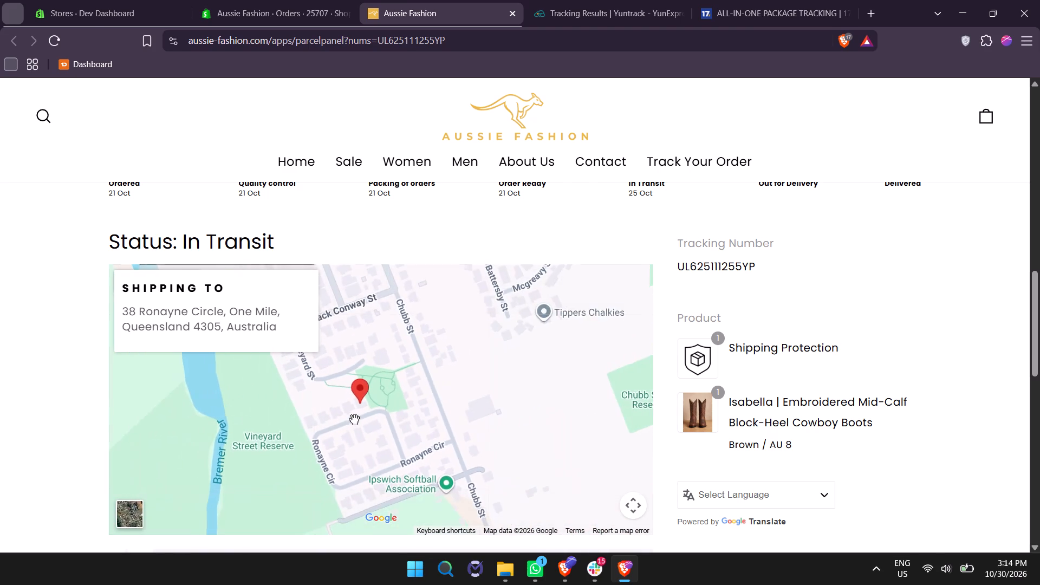
ctrl+scroll(354, 418, up, 3)
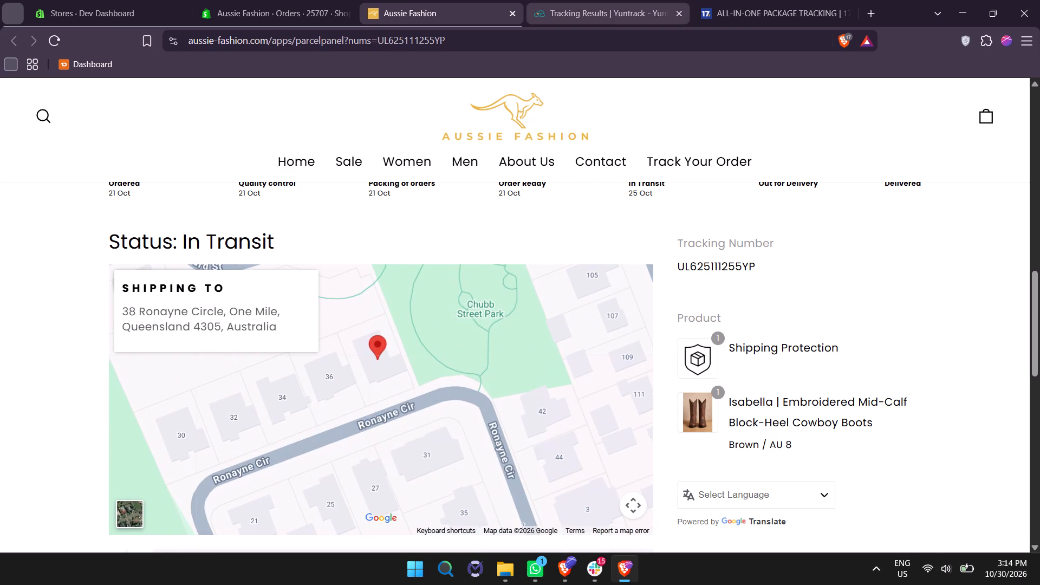
click(308, 0)
click(714, 208)
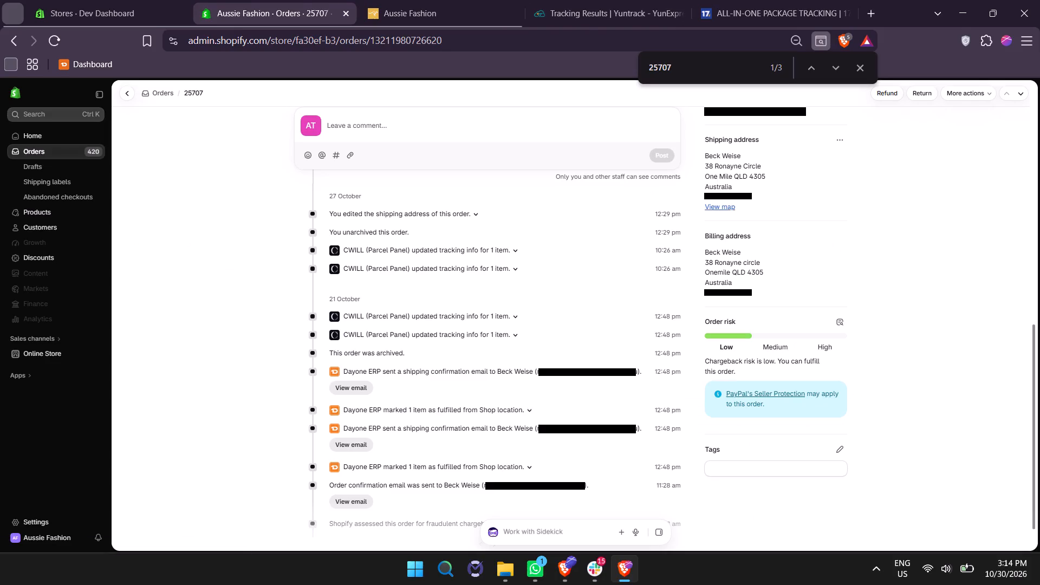
key(ctrl+Tab)
click(411, 0)
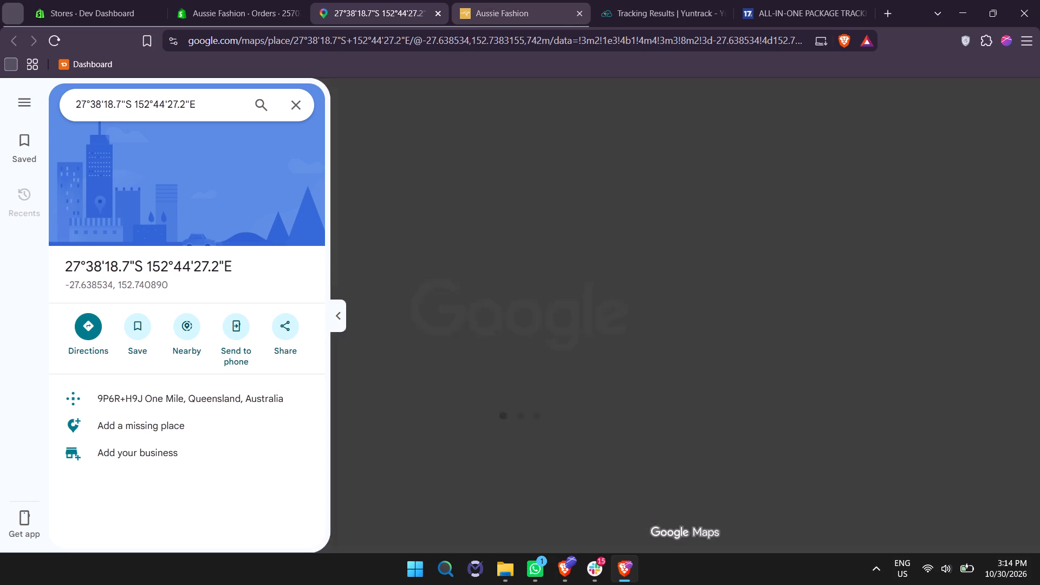
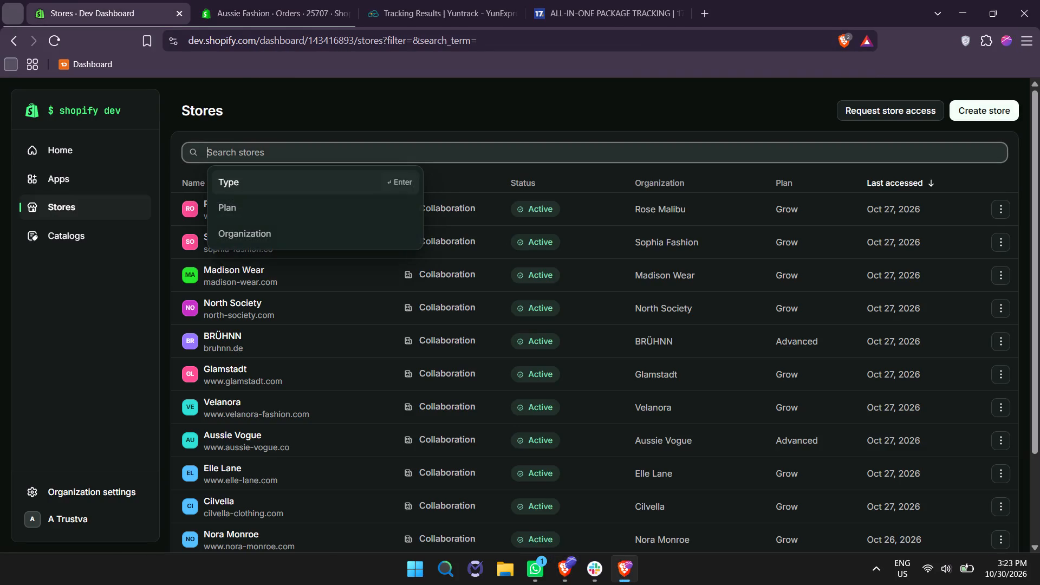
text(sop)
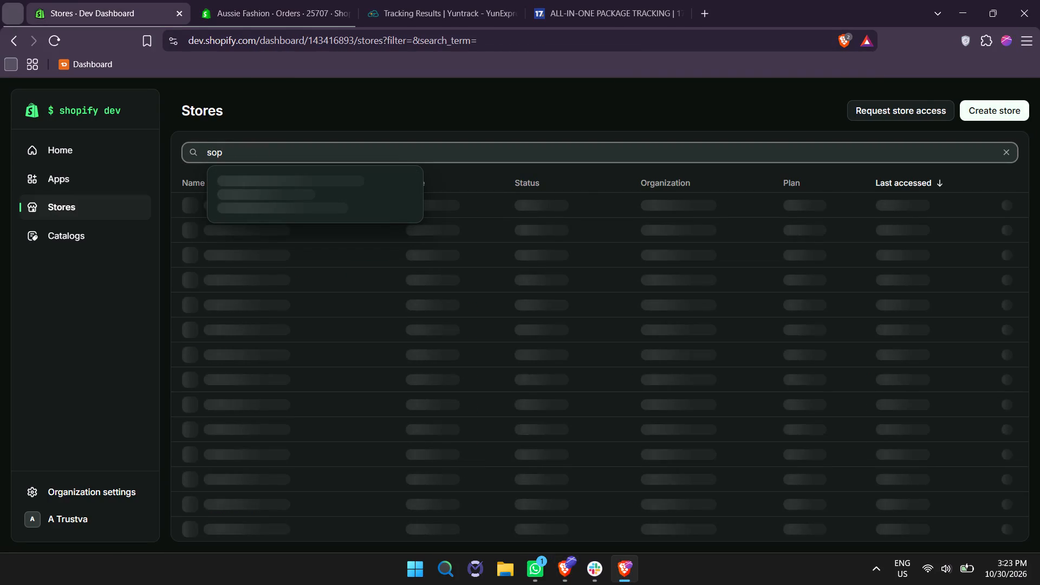
ctrl+click(269, 209)
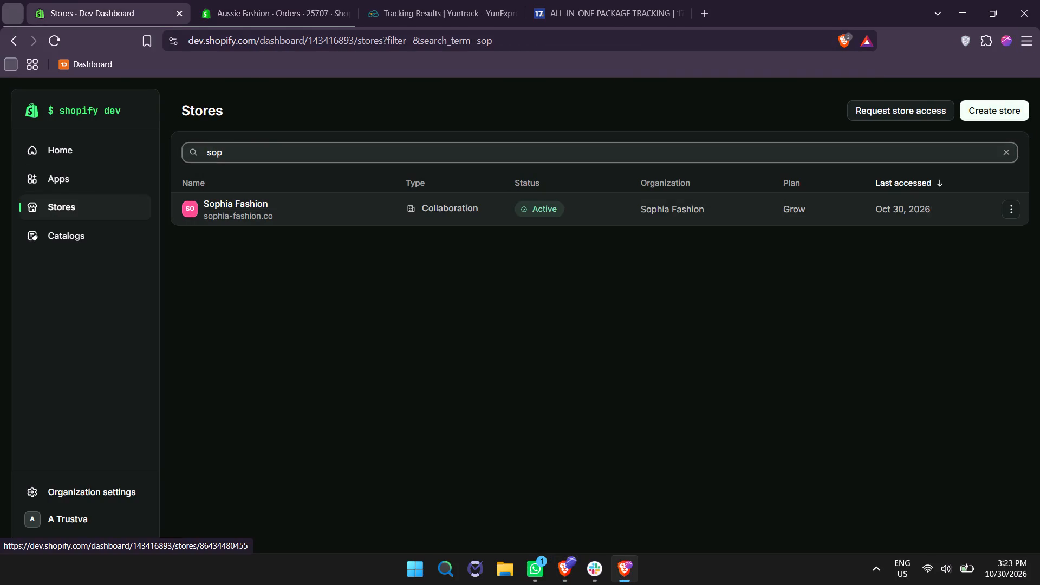
click(242, 165)
click(241, 153)
key(ctrl+a)
key(BackSpace)
key(ctrl+Tab)
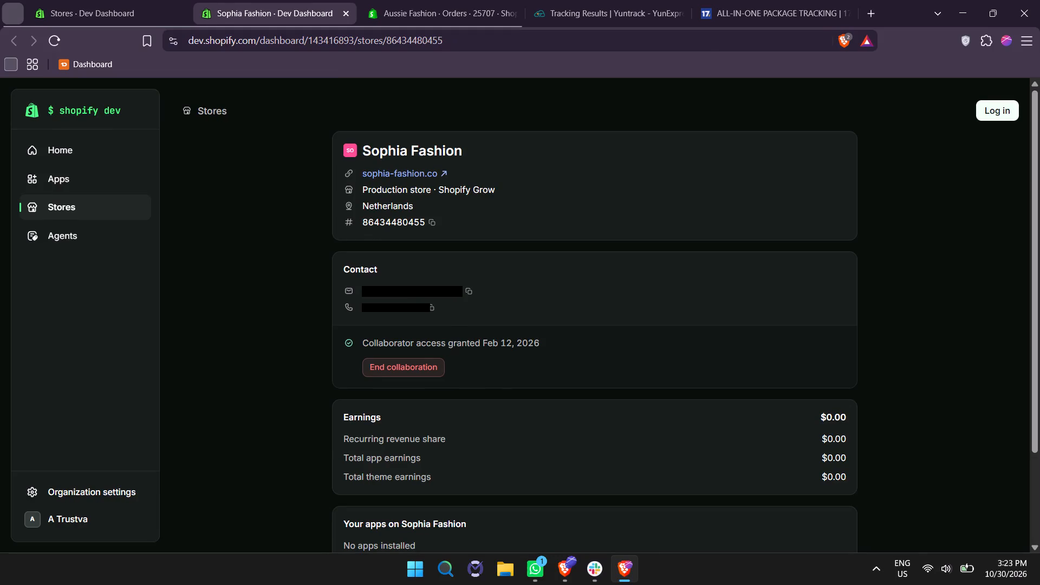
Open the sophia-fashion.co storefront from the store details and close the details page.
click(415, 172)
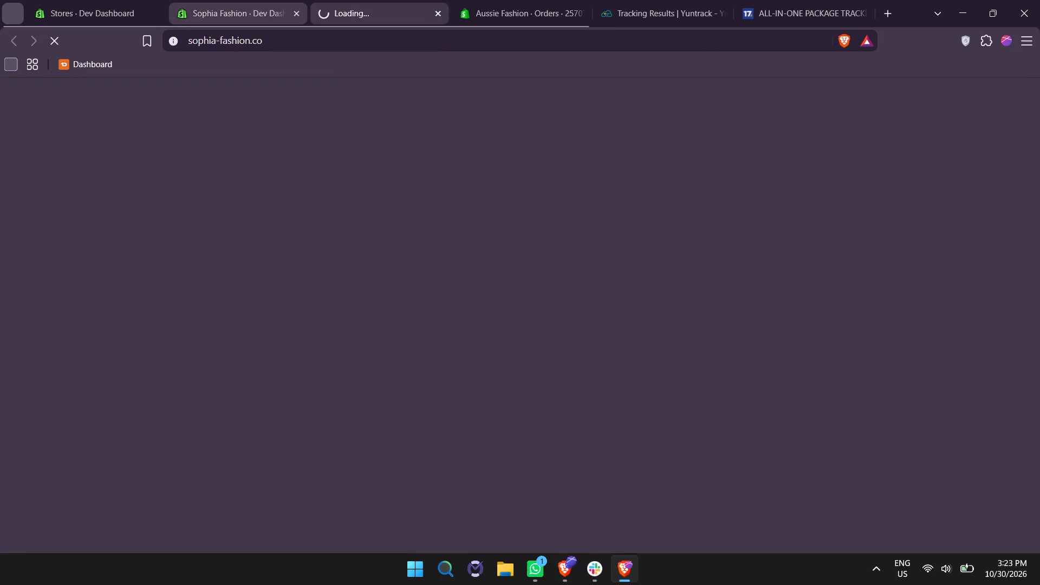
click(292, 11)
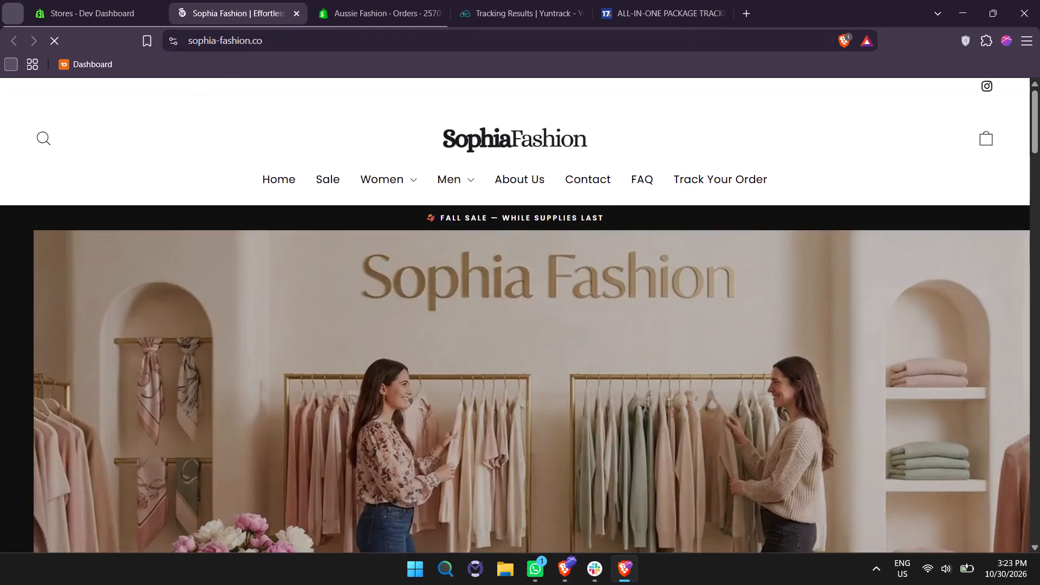
Reopen the Sophia Fashion details from the stores list, log in to its Shopify admin and close the details page.
click(0, 0)
click(82, 0)
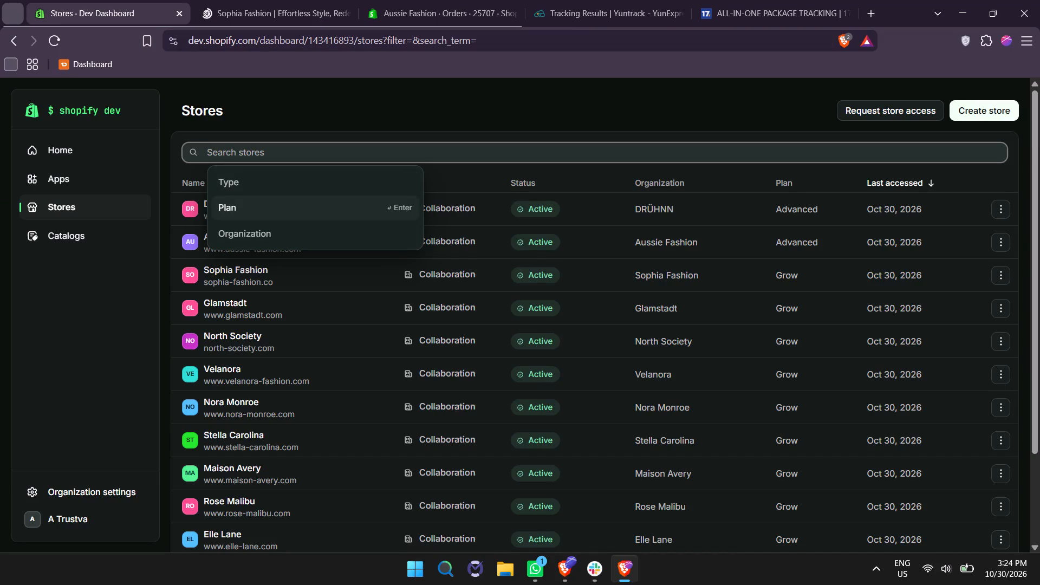
click(51, 340)
ctrl+click(250, 266)
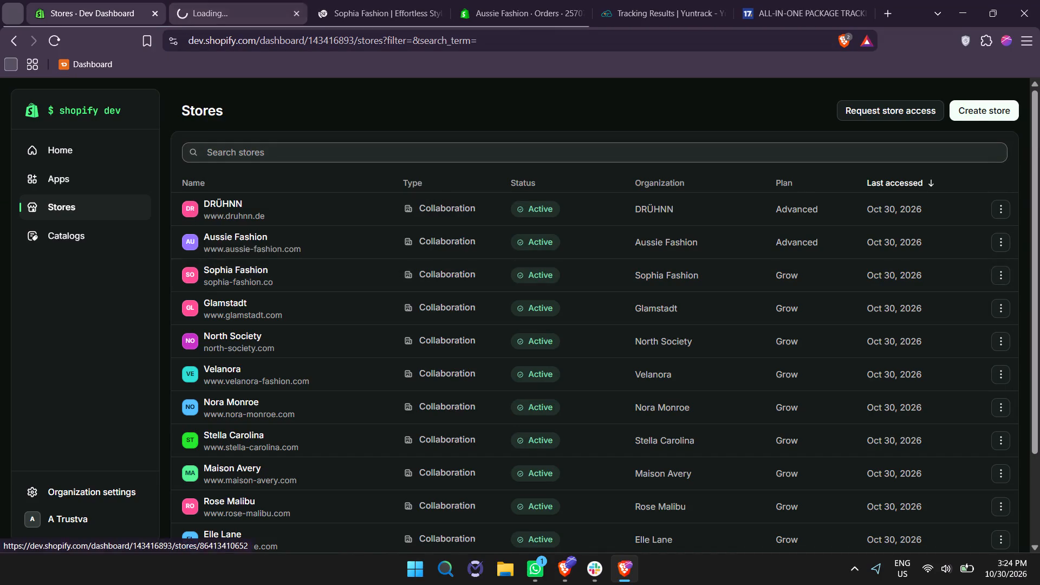
click(173, 0)
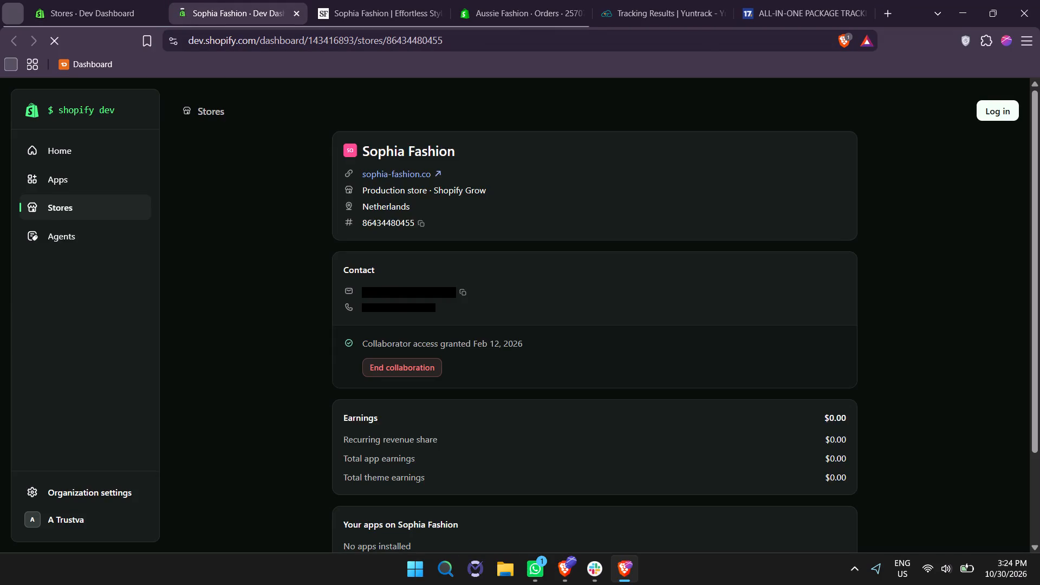
click(165, 238)
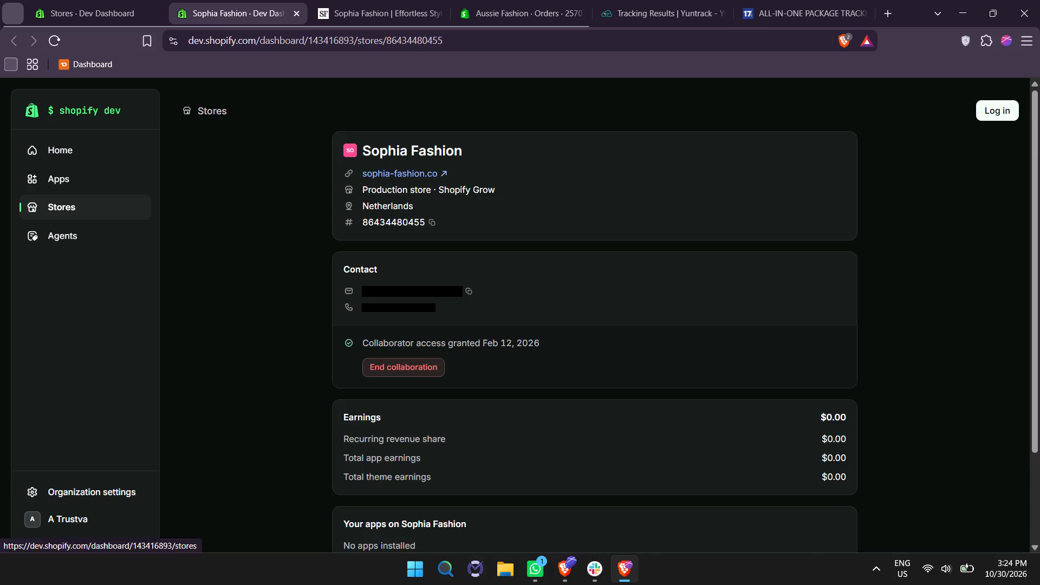
scroll(399, 281, down, 2)
click(991, 110)
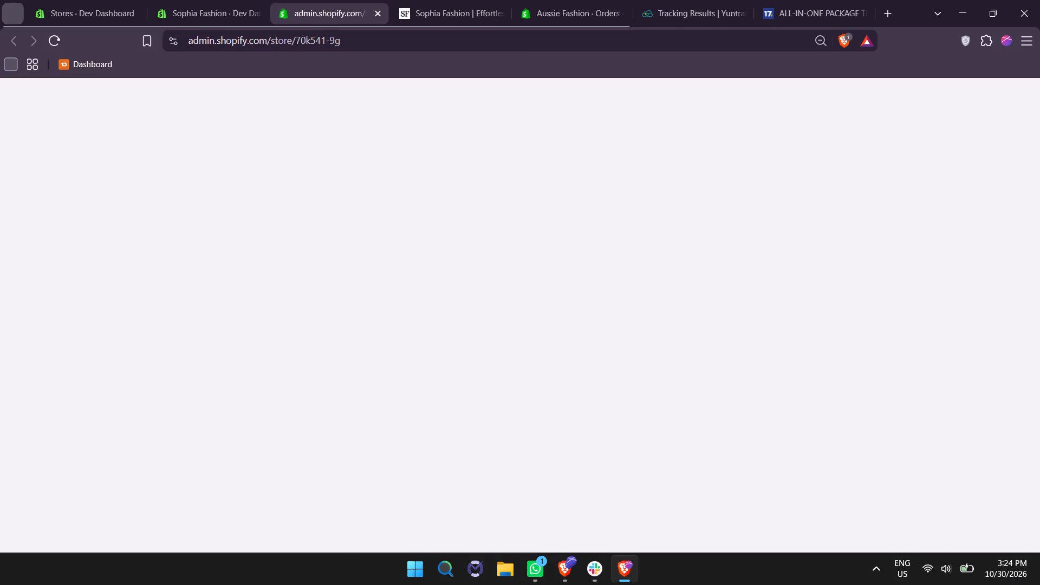
click(258, 14)
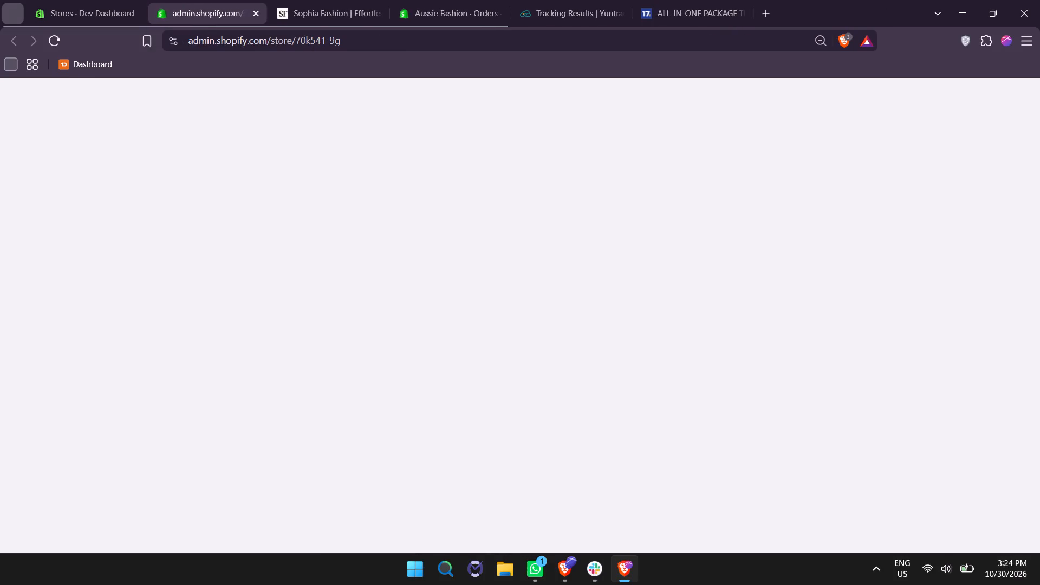
Reload the Dev Dashboard stores list, close the Sophia Fashion storefront tab and return to the store's admin.
click(55, 0)
key(ctrl+f)
key(ctrl+r)
click(146, 0)
click(160, 0)
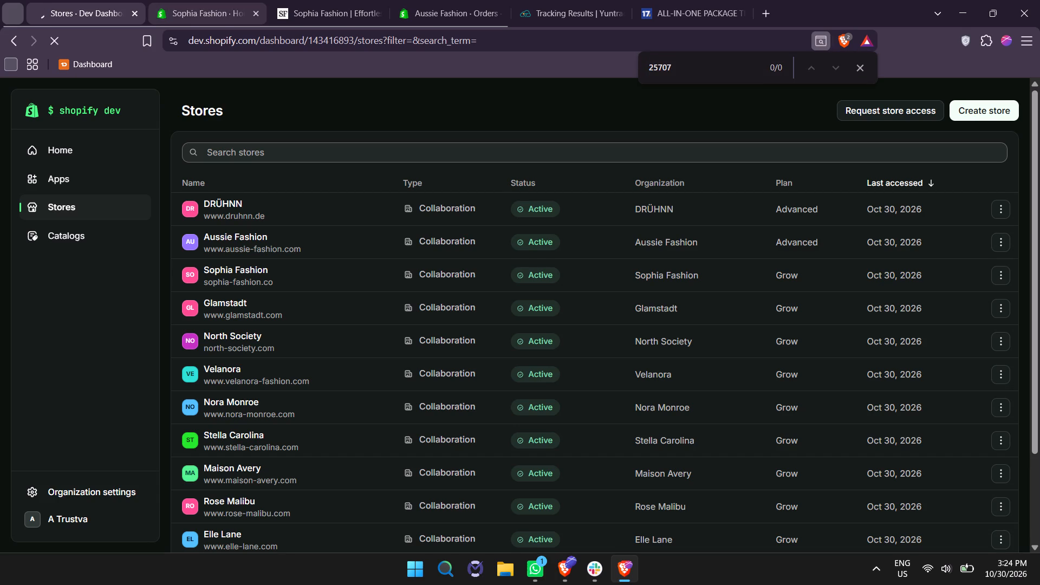
click(389, 0)
key(ctrl+w)
click(216, 0)
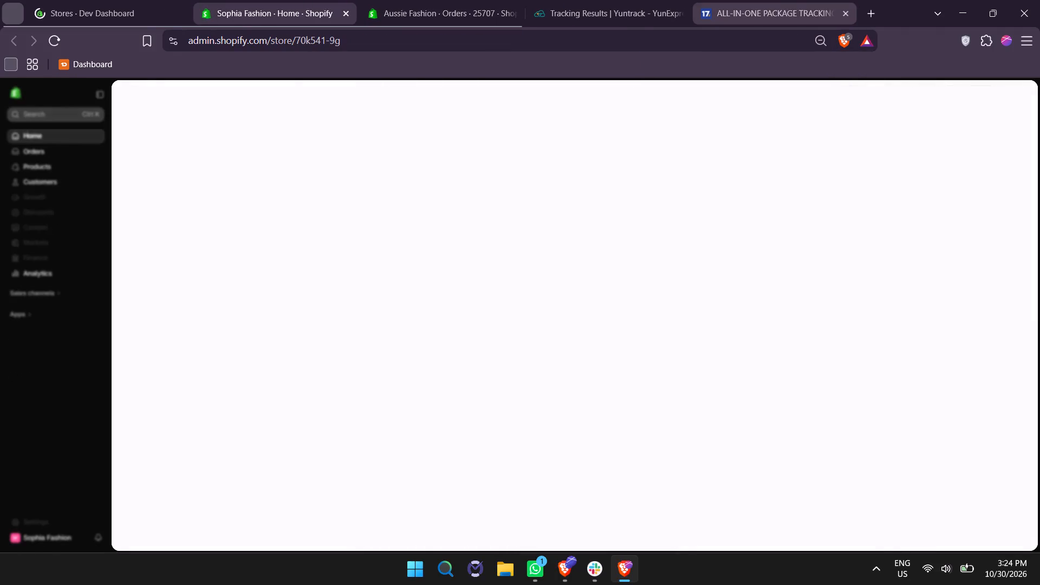
Open the orders section in the Sophia Fashion admin.
click(82, 362)
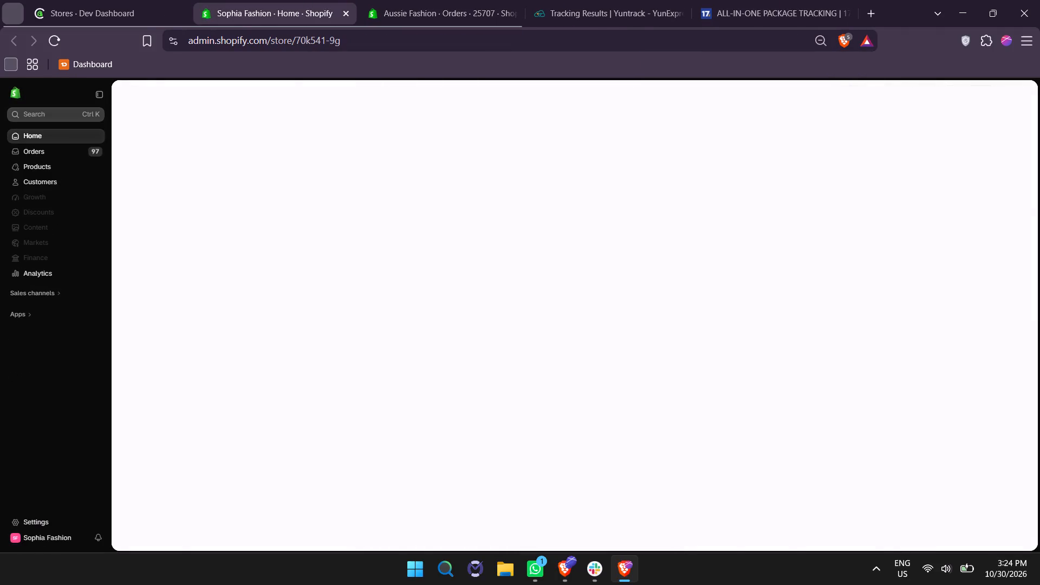
click(49, 152)
key(alt+Tab)
click(298, 425)
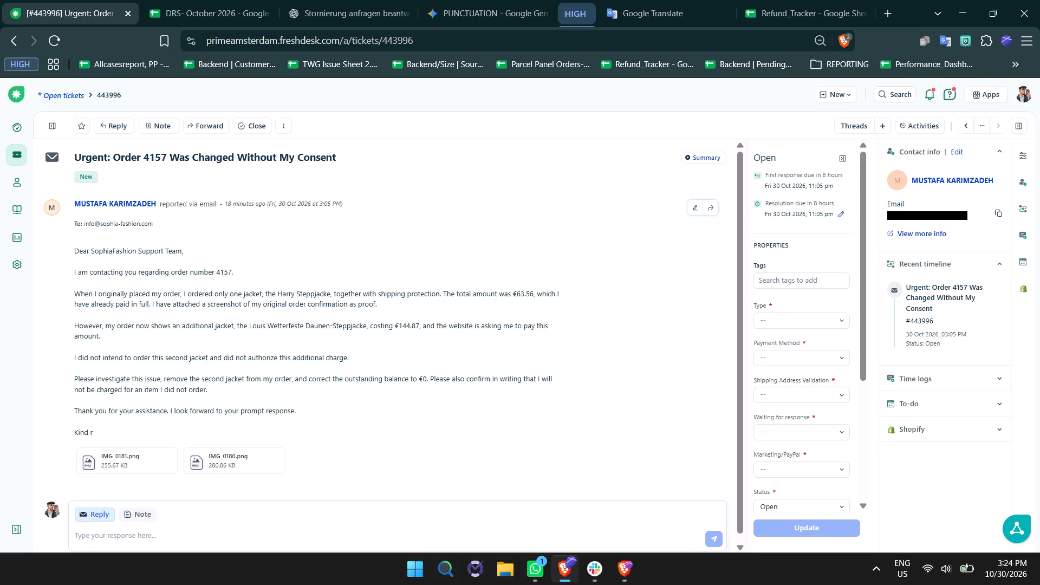
click(352, 380)
click(407, 333)
click(417, 311)
scroll(437, 313, down, 3)
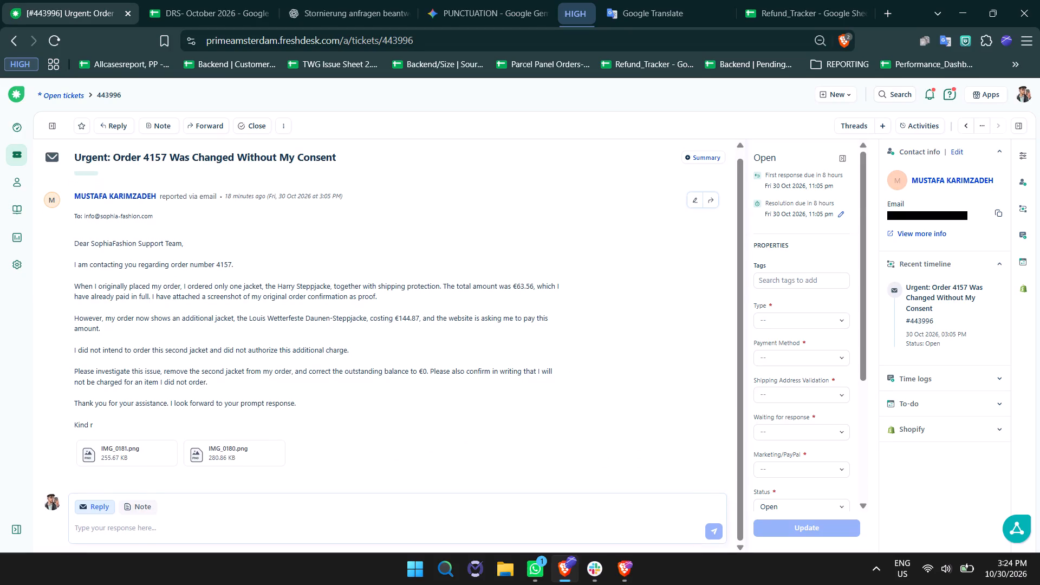
click(452, 327)
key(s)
scroll(699, 303, down, 2)
scroll(714, 311, up, 1)
scroll(714, 311, down, 2)
scroll(715, 312, up, 1)
scroll(738, 320, down, 3)
scroll(740, 320, up, 2)
scroll(889, 347, up, 2)
scroll(891, 347, down, 5)
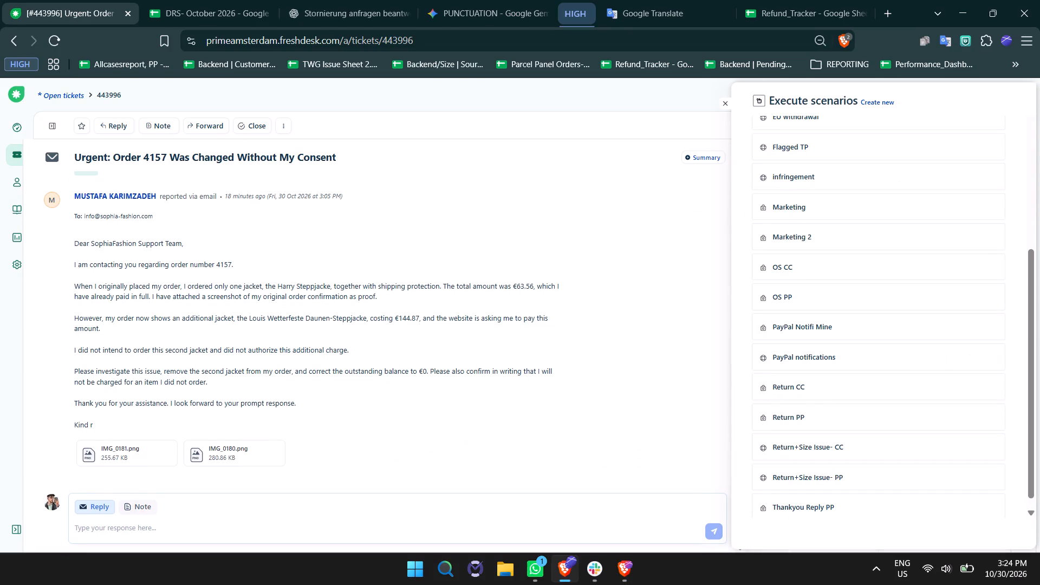
scroll(923, 311, up, 2)
scroll(922, 292, down, 2)
scroll(923, 294, up, 1)
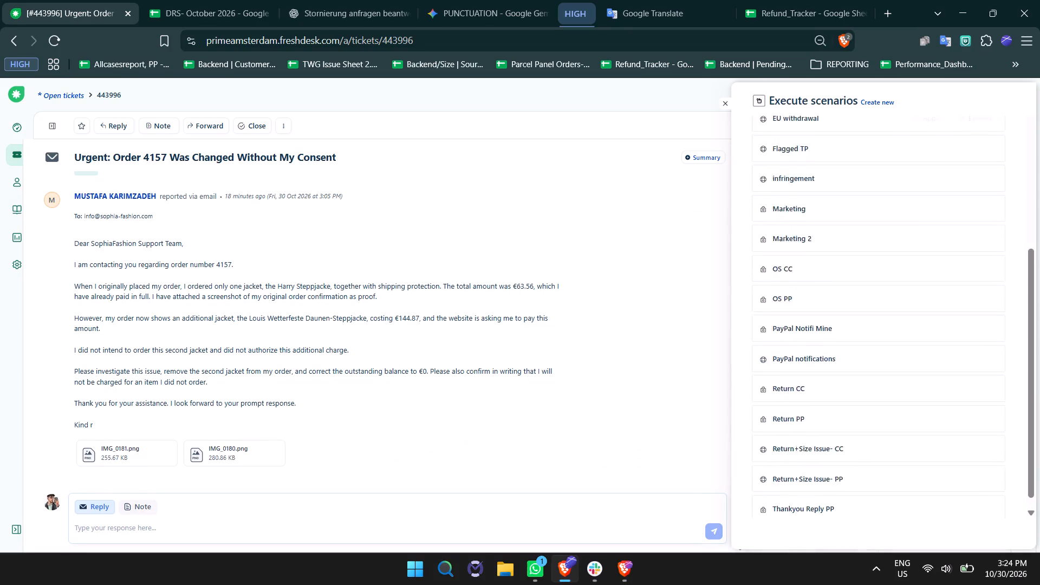
scroll(923, 294, up, 2)
click(937, 328)
click(422, 276)
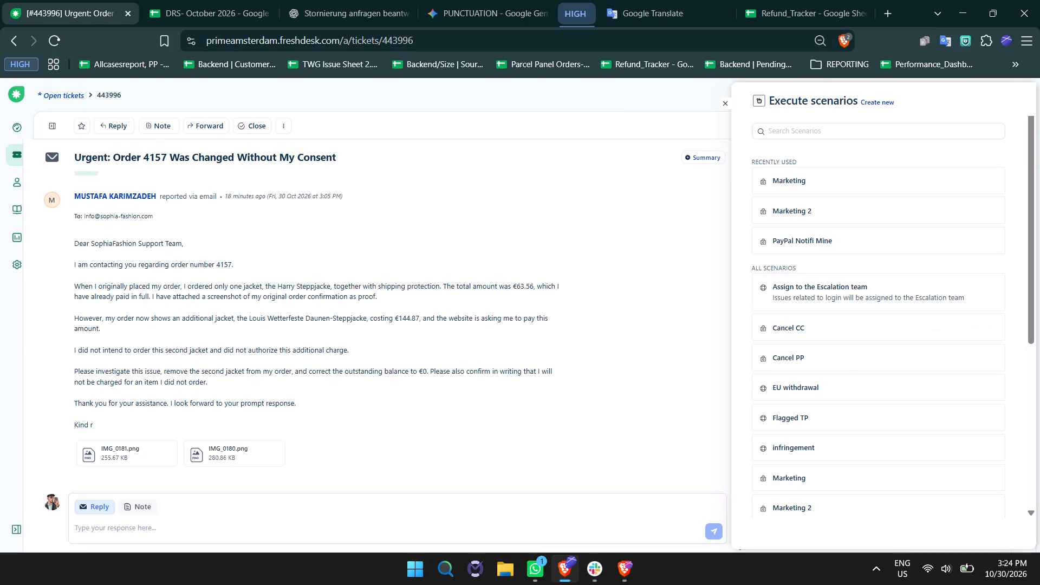
click(805, 530)
Clear all the prefilled greeting and signature text from the reply draft.
scroll(427, 349, down, 7)
click(378, 394)
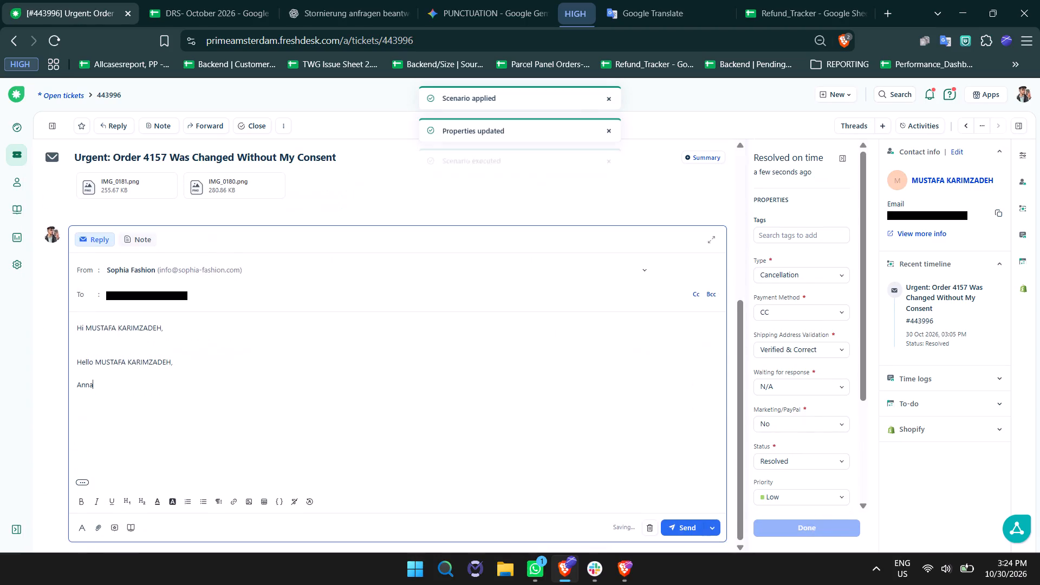
key(ctrl+a)
key(ctrl+a)
key(BackSpace)
key(ctrl+BackSpace)
key(ctrl+a)
key(BackSpace)
key(BackSpace)
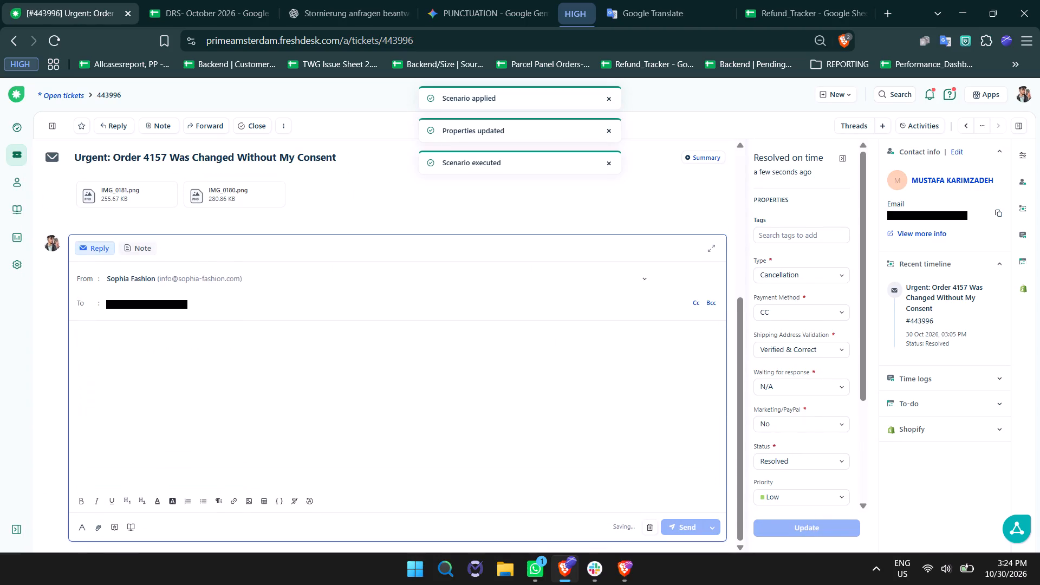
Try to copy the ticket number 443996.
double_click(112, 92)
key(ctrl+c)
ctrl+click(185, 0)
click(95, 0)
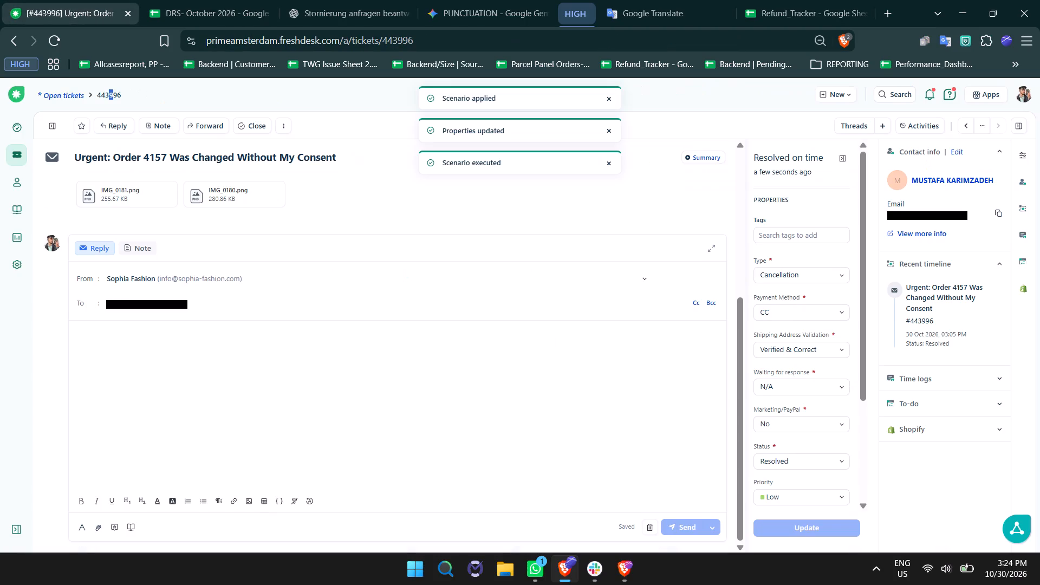
double_click(155, 149)
key(ctrl+c)
key(alt+Tab)
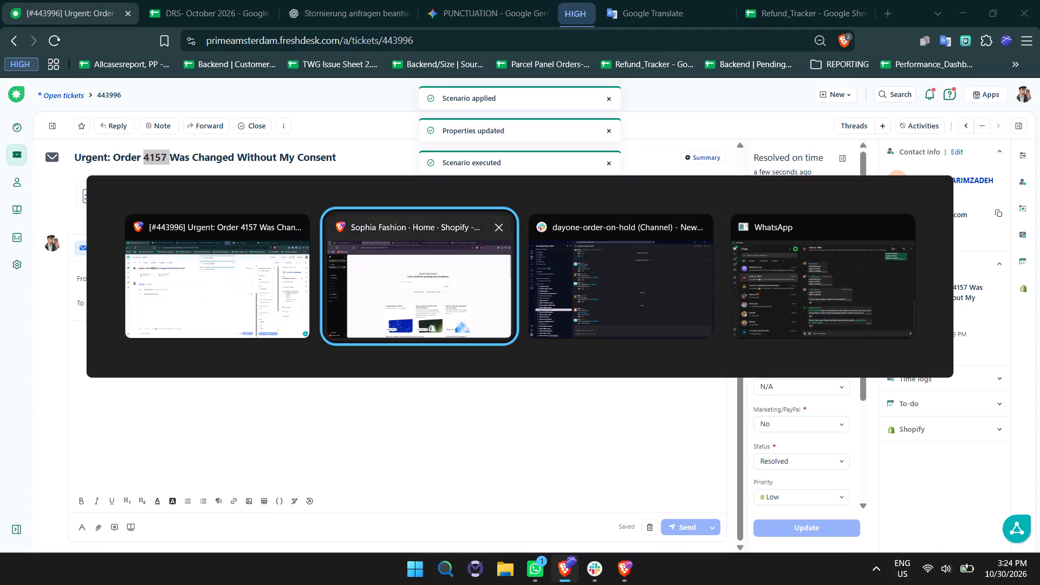
click(47, 156)
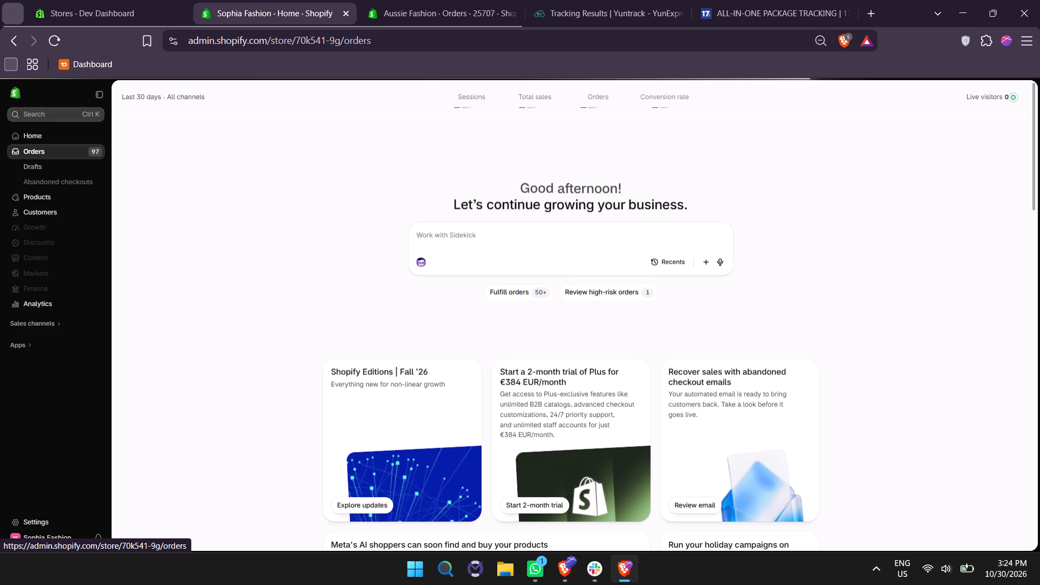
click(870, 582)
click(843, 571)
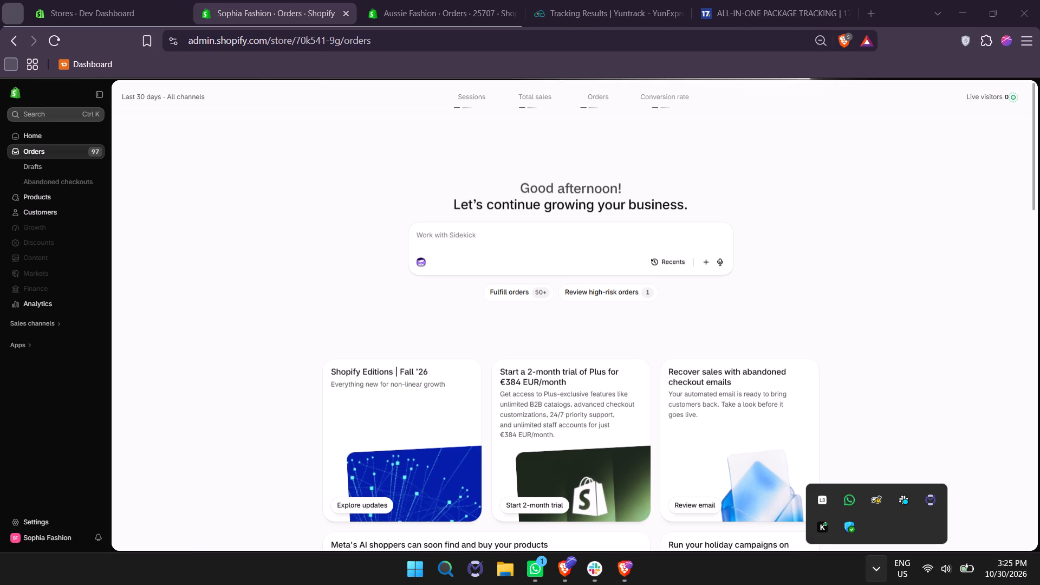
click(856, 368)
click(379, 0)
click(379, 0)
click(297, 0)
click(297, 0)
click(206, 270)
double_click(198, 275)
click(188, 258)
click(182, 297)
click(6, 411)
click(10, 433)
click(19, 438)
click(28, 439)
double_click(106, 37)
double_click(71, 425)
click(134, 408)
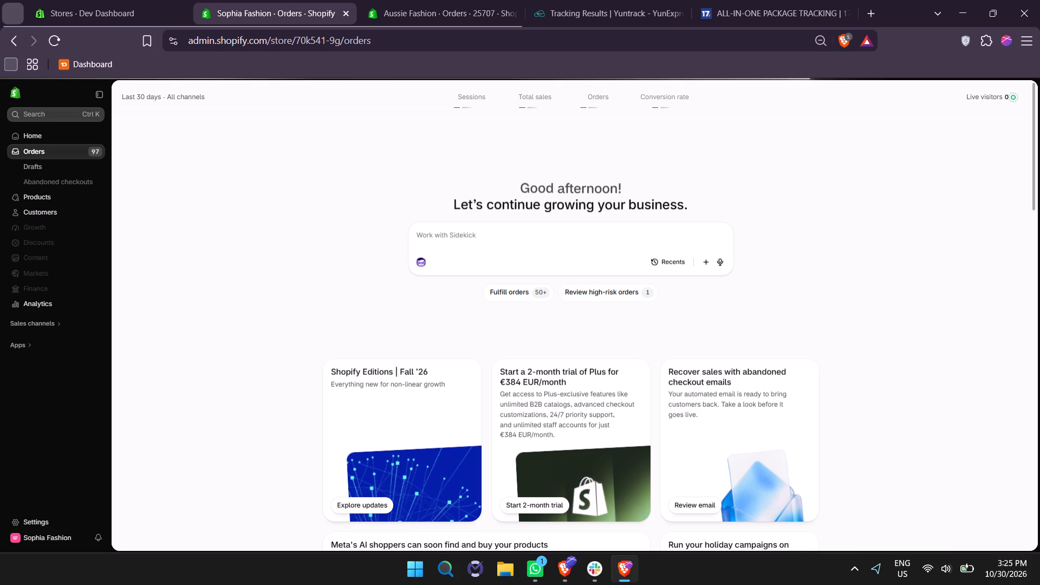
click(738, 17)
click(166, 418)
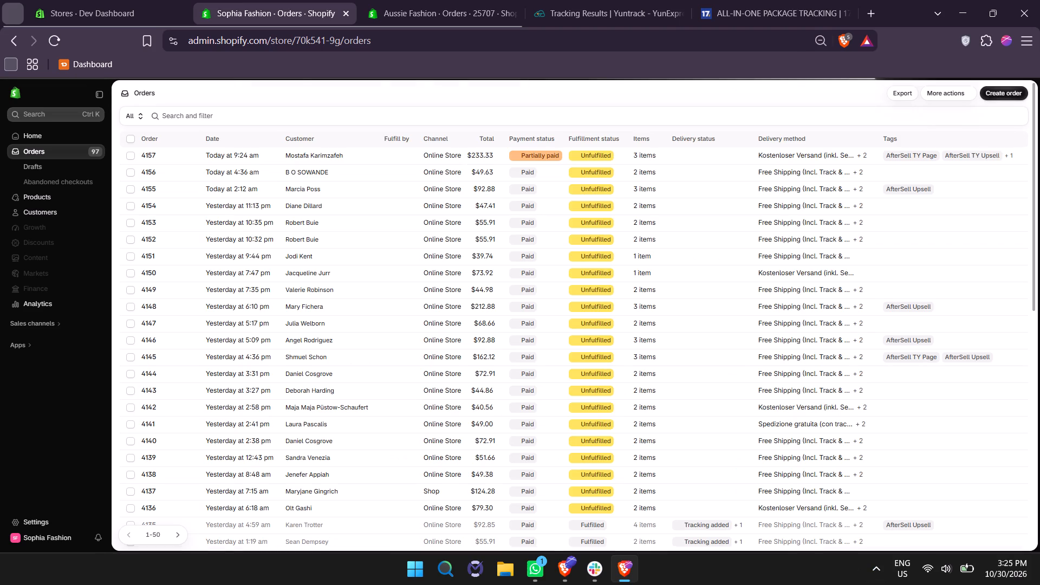
double_click(216, 110)
click(210, 116)
click(210, 116)
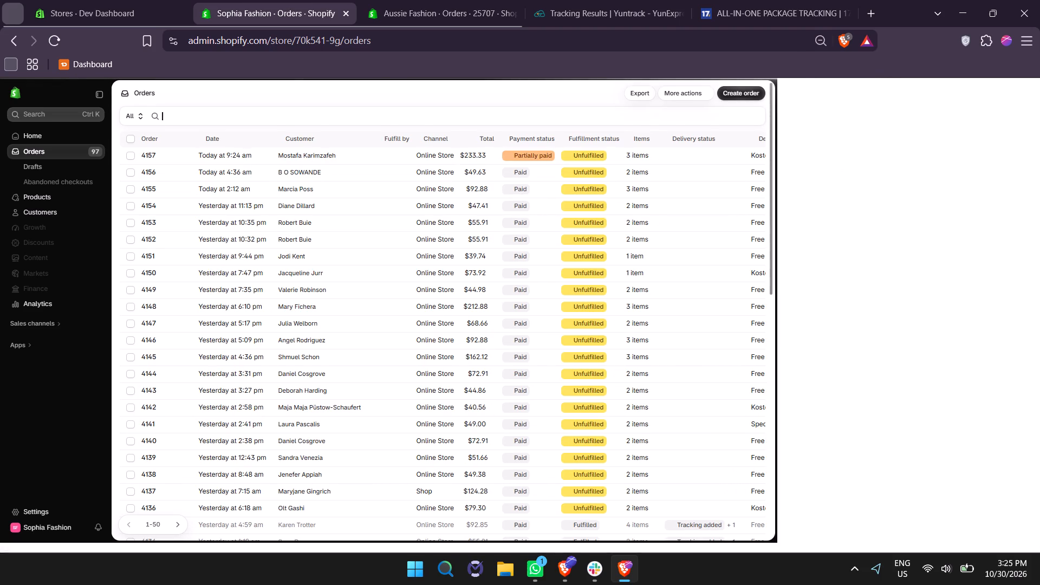
key(ctrl+v)
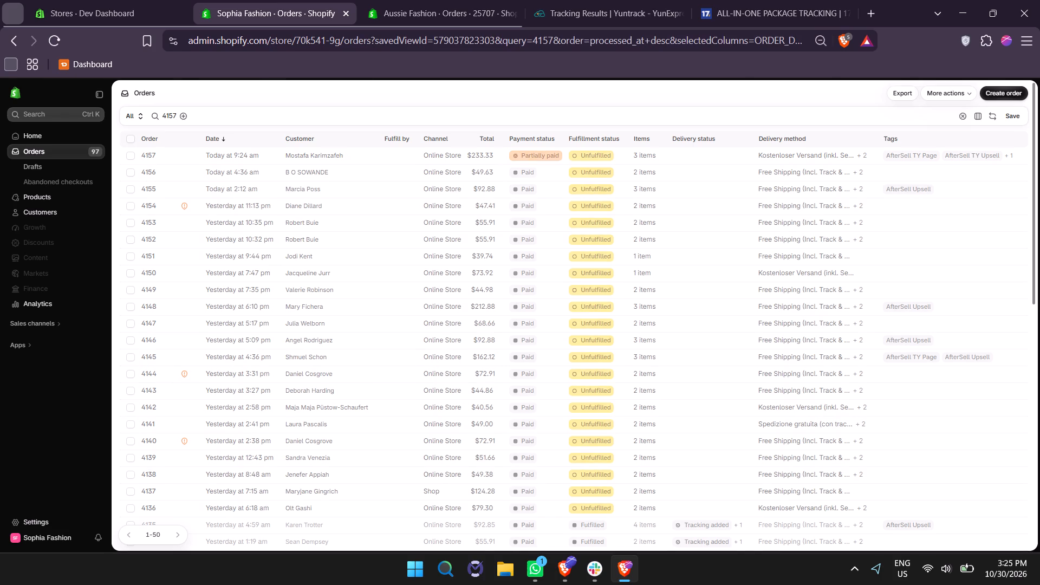
click(210, 116)
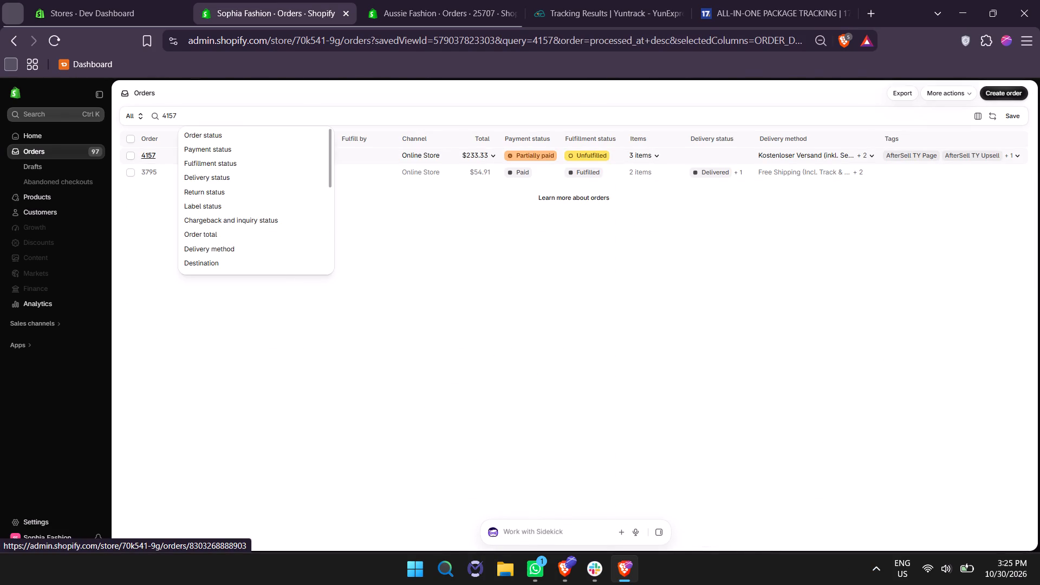
click(148, 154)
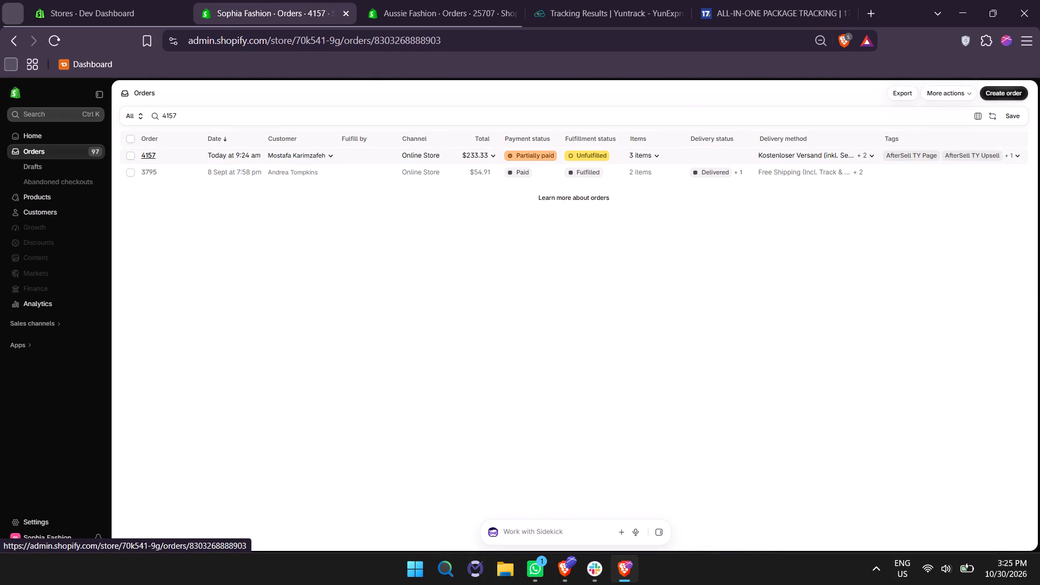
key(alt+Tab)
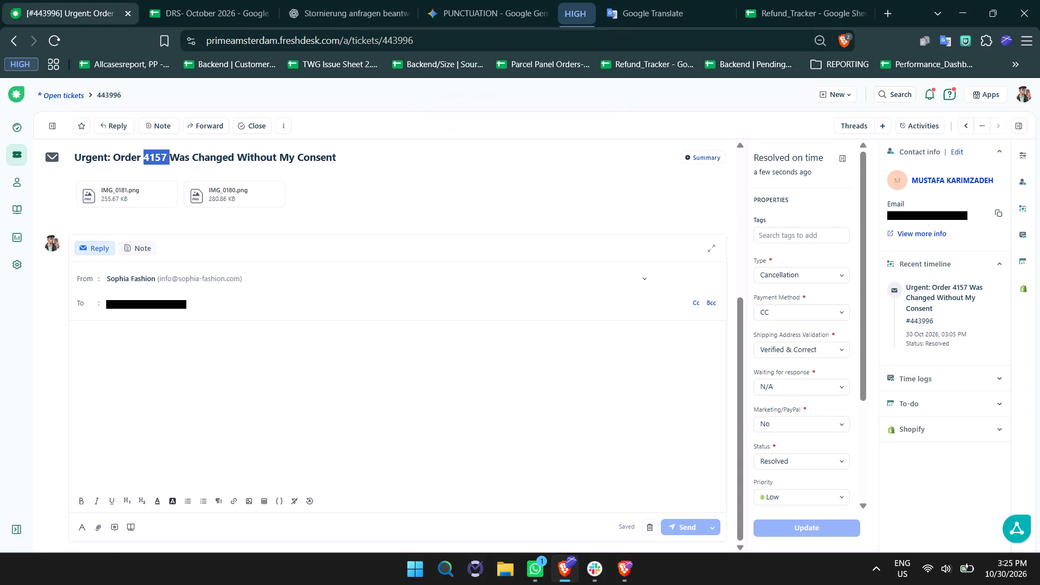
key(alt+Tab)
click(232, 253)
scroll(237, 273, down, 1)
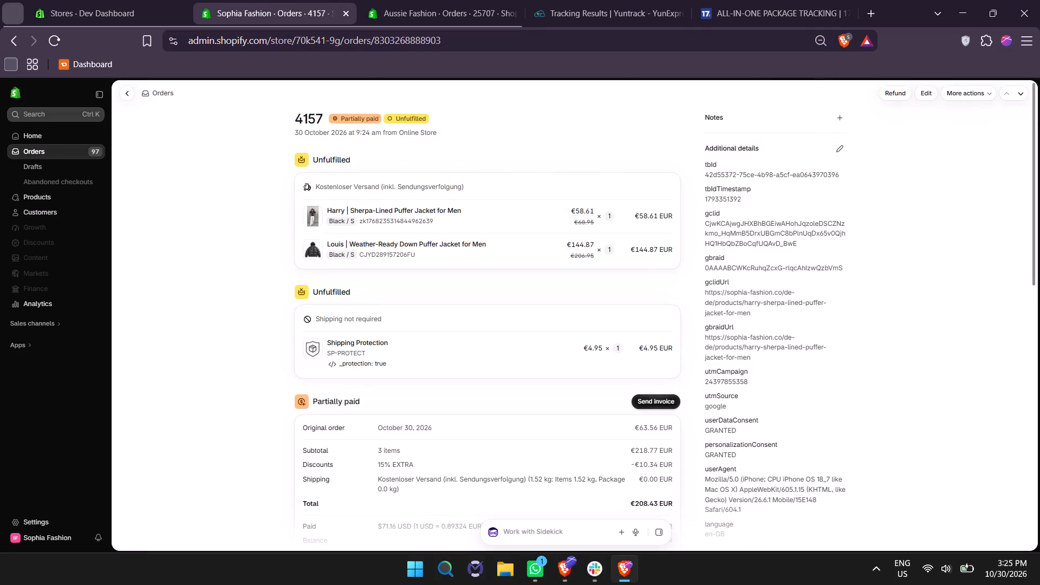
scroll(238, 275, down, 1)
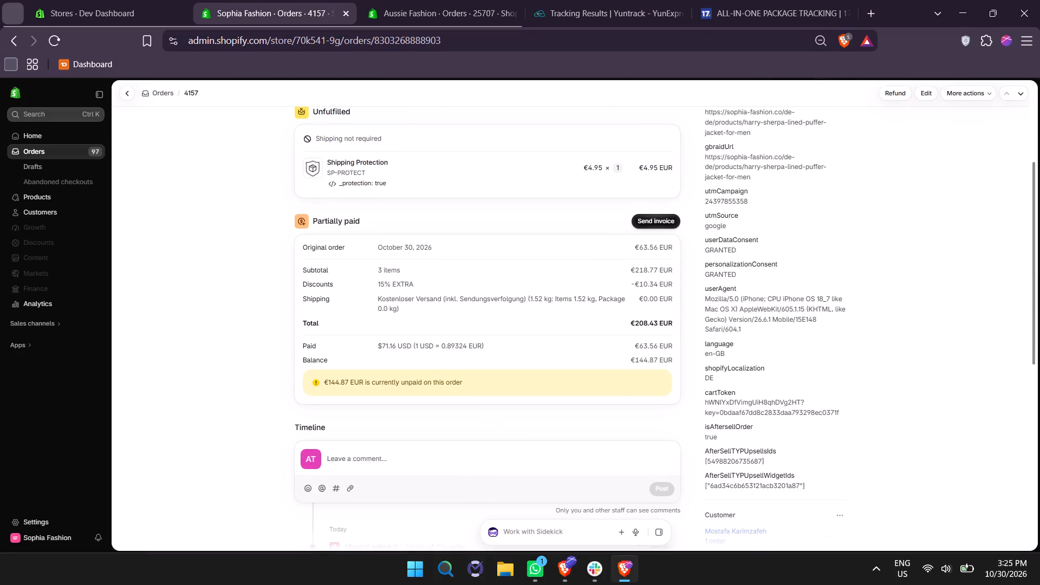
triple_click(352, 379)
click(352, 379)
scroll(495, 382, up, 4)
scroll(496, 382, down, 2)
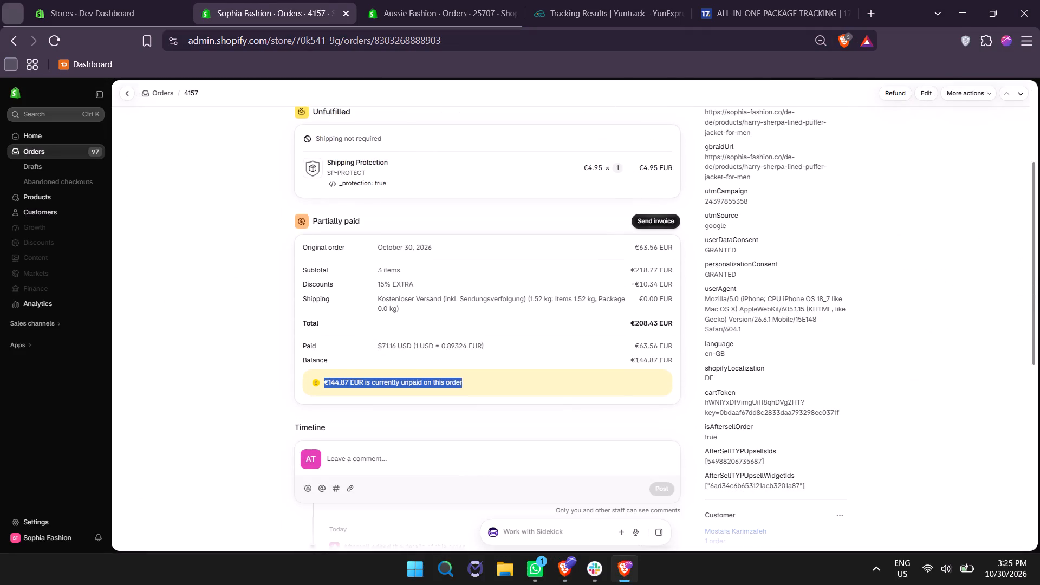
scroll(497, 381, down, 4)
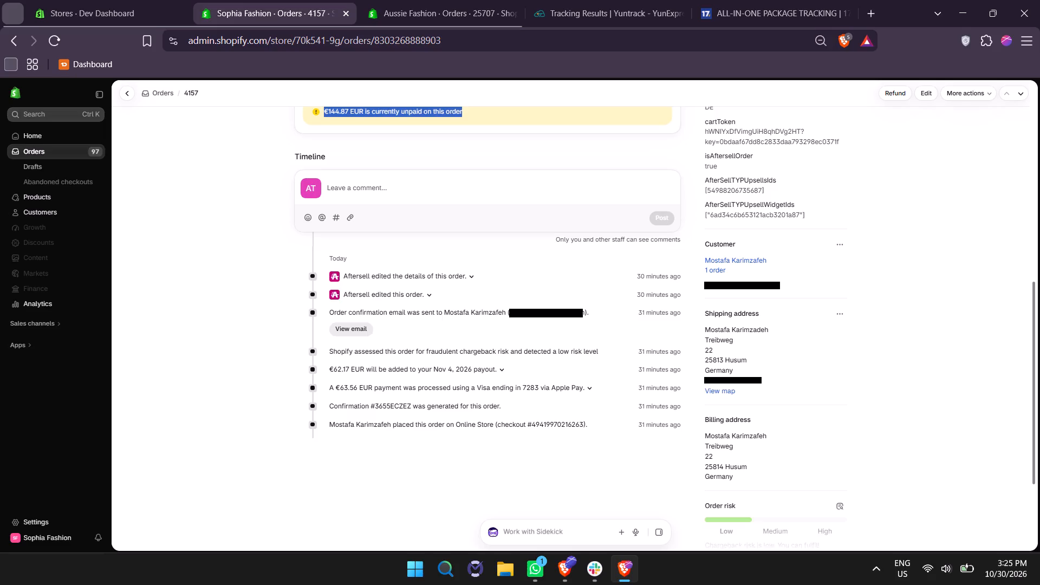
scroll(632, 385, down, 3)
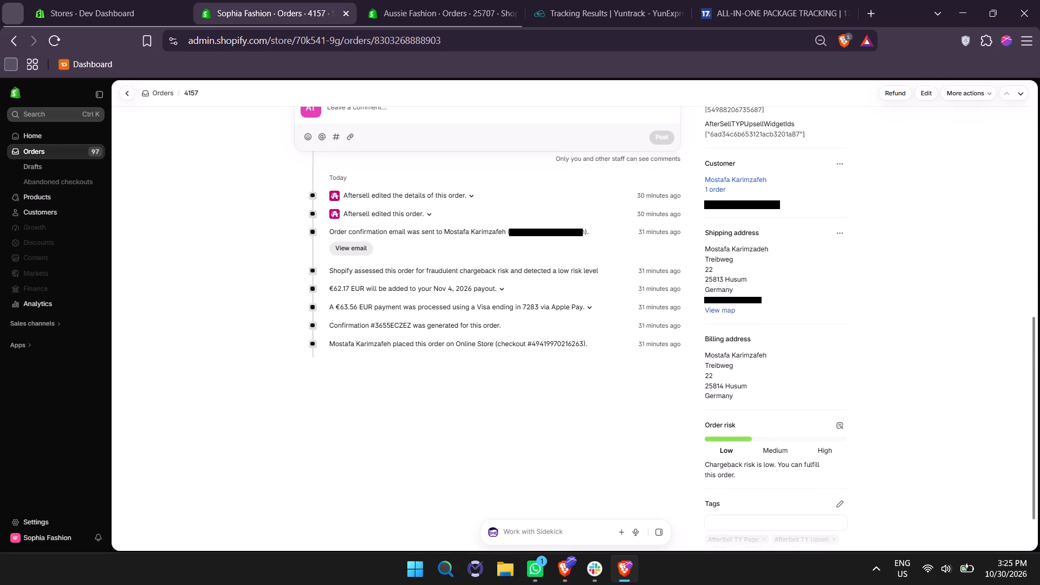
scroll(661, 348, up, 11)
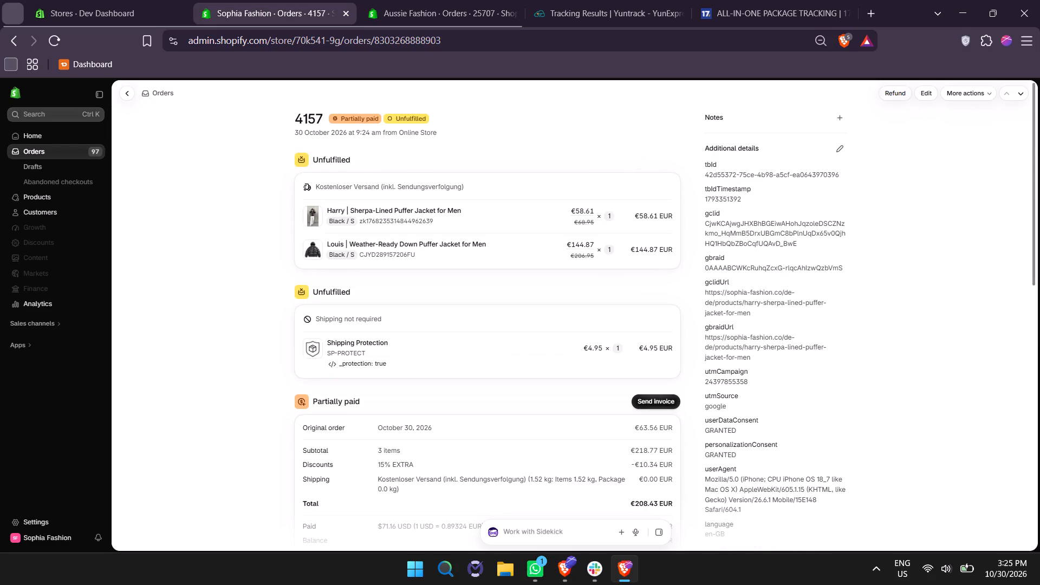
click(933, 96)
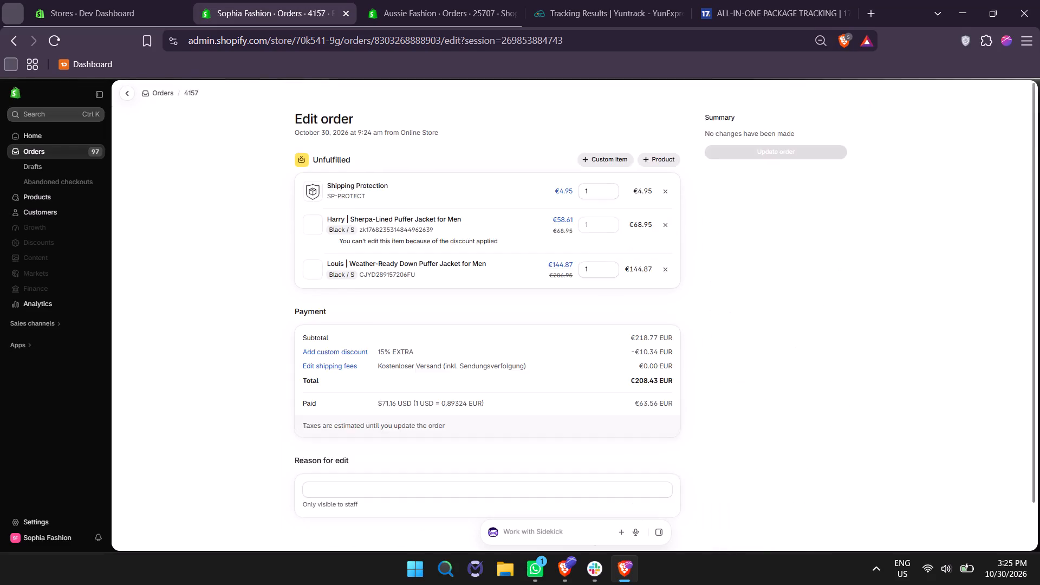
click(665, 268)
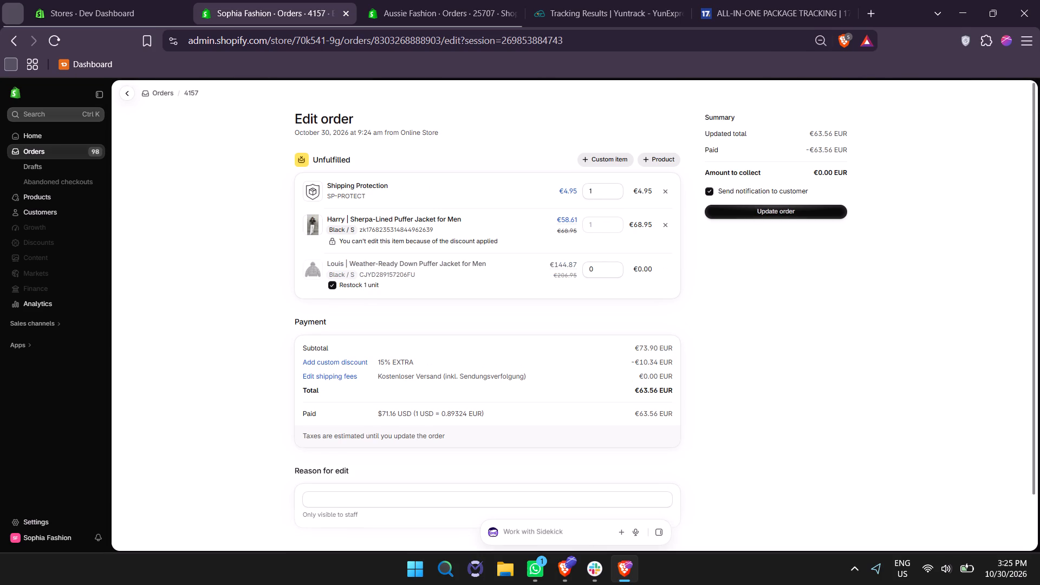
click(790, 213)
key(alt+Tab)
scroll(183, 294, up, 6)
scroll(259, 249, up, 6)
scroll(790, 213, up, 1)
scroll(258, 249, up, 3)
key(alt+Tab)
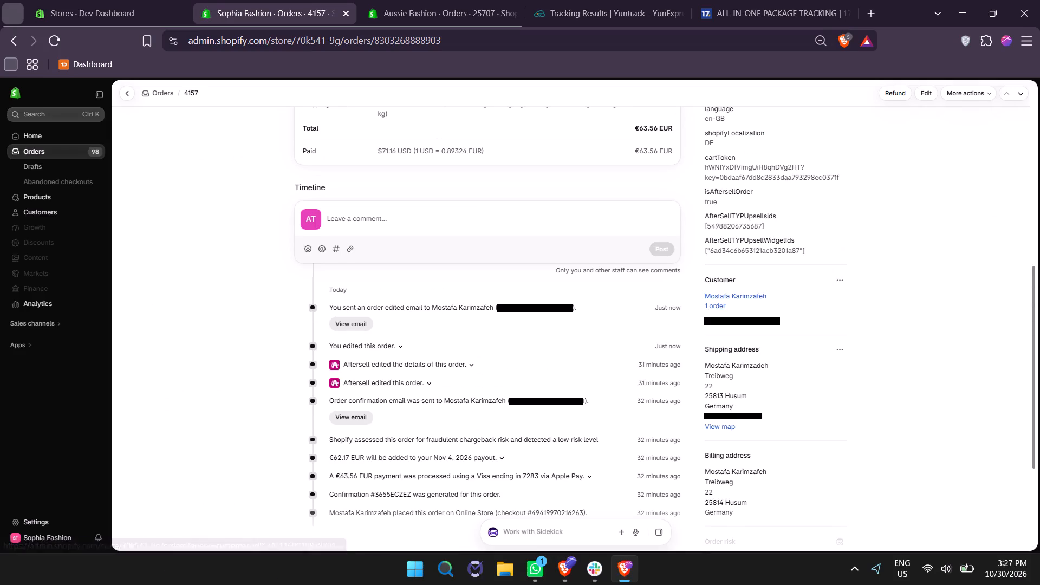
key(ctrl+c)
key(alt+Tab)
click(252, 340)
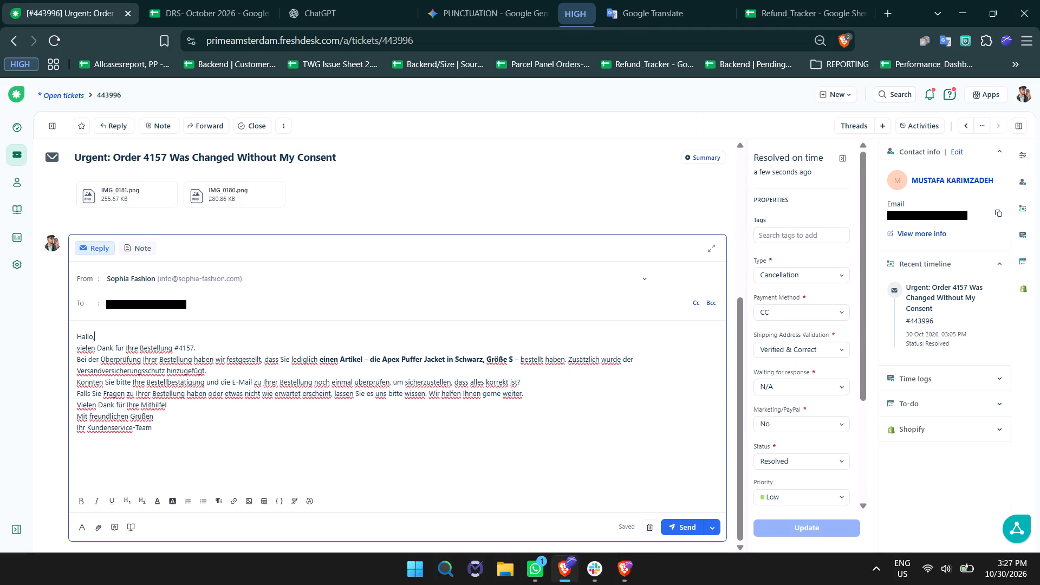
key(BackSpace)
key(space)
key(ctrl+shift+v)
key(Left)
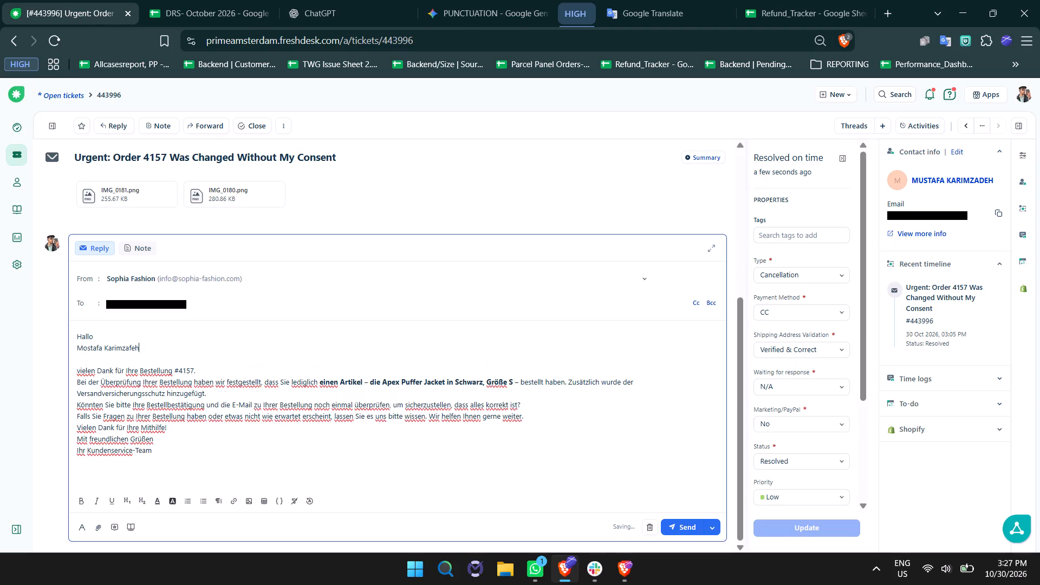
Add a comma after the customer's name and join the name onto the same line as "Hallo".
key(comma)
key(ctrl+Left)
key(ctrl+Left)
key(ctrl+Left)
key(ctrl+Left)
key(ctrl+Right)
key(ctrl+Down)
key(ctrl+Left)
key(BackSpace)
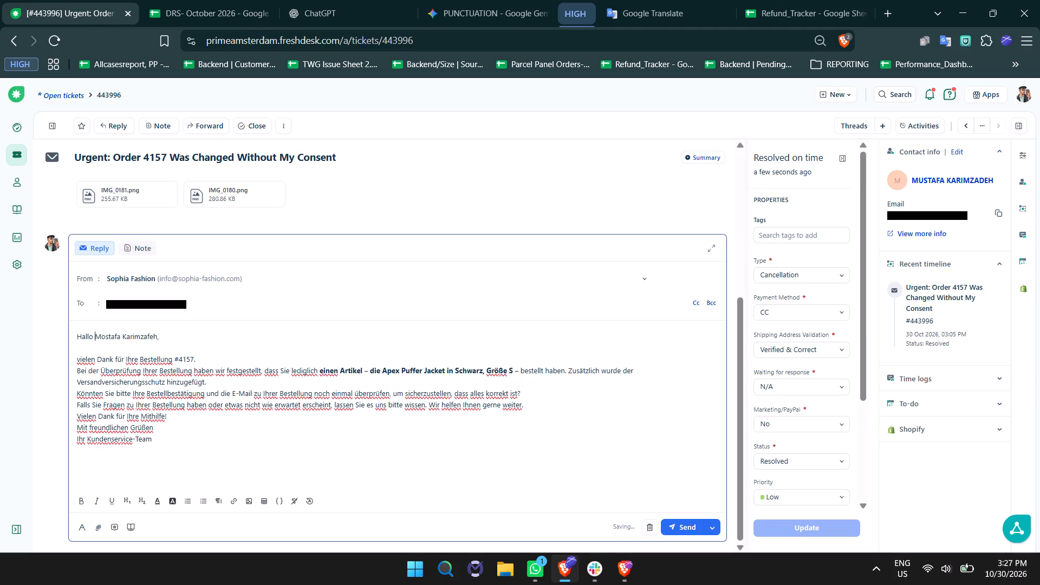
Insert a blank line in the ticket reply between the "#4157." line and the paragraph starting "Bei der Überprüfung".
key(Right)
key(Right)
key(ctrl+Down)
key(ctrl+Right)
key(ctrl+Right)
key(ctrl+Down)
key(ctrl+Left)
key(ctrl+Up)
key(ctrl+Right)
key(ctrl+Right)
key(ctrl+Right)
key(ctrl+Right)
key(ctrl+Right)
key(ctrl+Right)
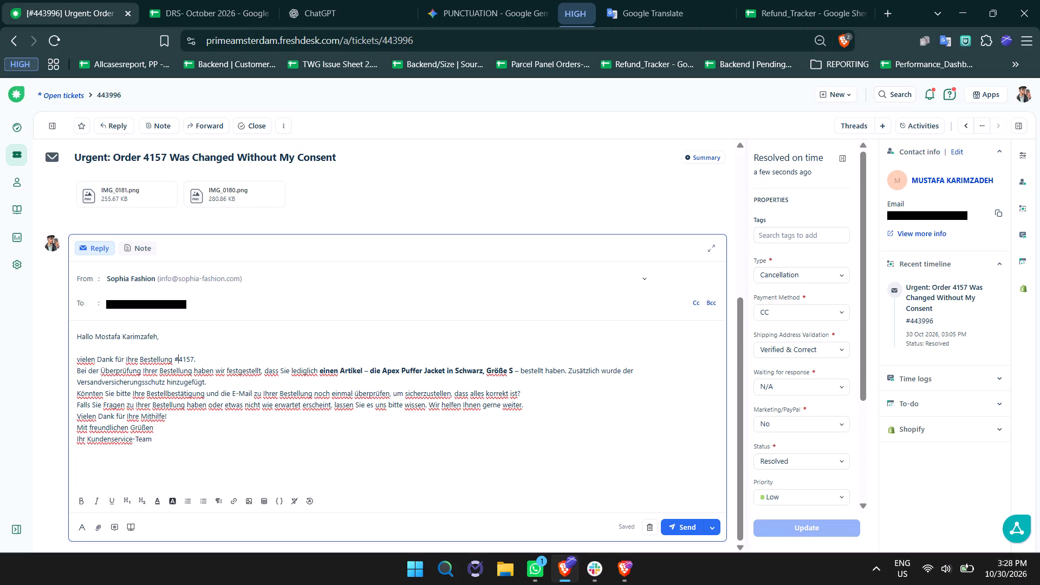
key(ctrl+Right)
key(ctrl+Right)
key(shift+Return)
Insert blank lines before the reply lines starting "Könnten Sie bitte", "Vielen Dank" and "Mit freundlichen Grüßen".
key(Down)
key(Down)
key(Down)
key(shift+Return)
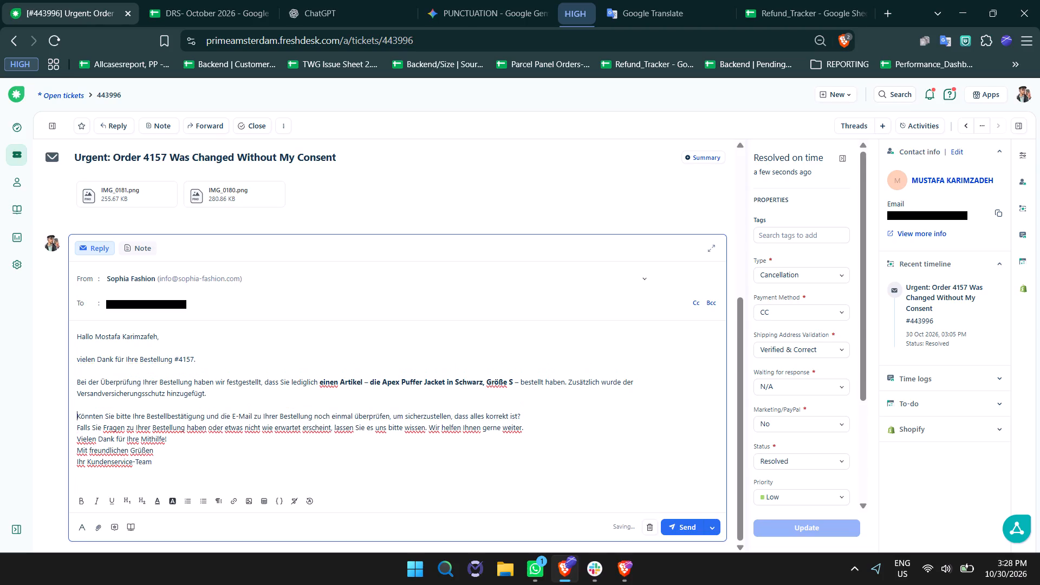
key(Down)
key(Down)
key(shift+Return)
key(Down)
key(Down)
key(Up)
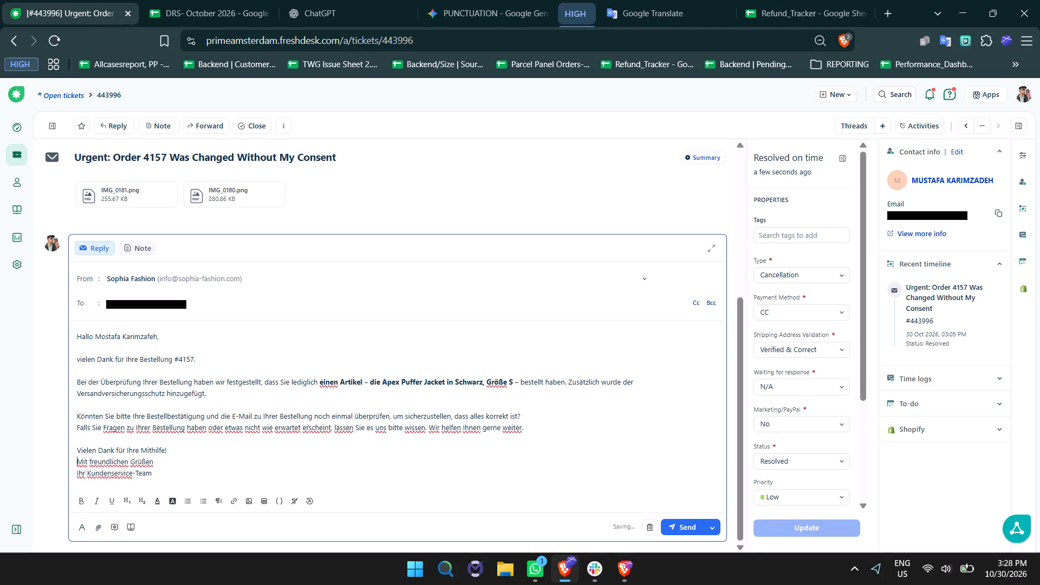
key(shift+Return)
Add the sign-off name "Anna" on its own line above "Ihr Kundenservice-Team".
key(Down)
key(shift+Return)
key(Up)
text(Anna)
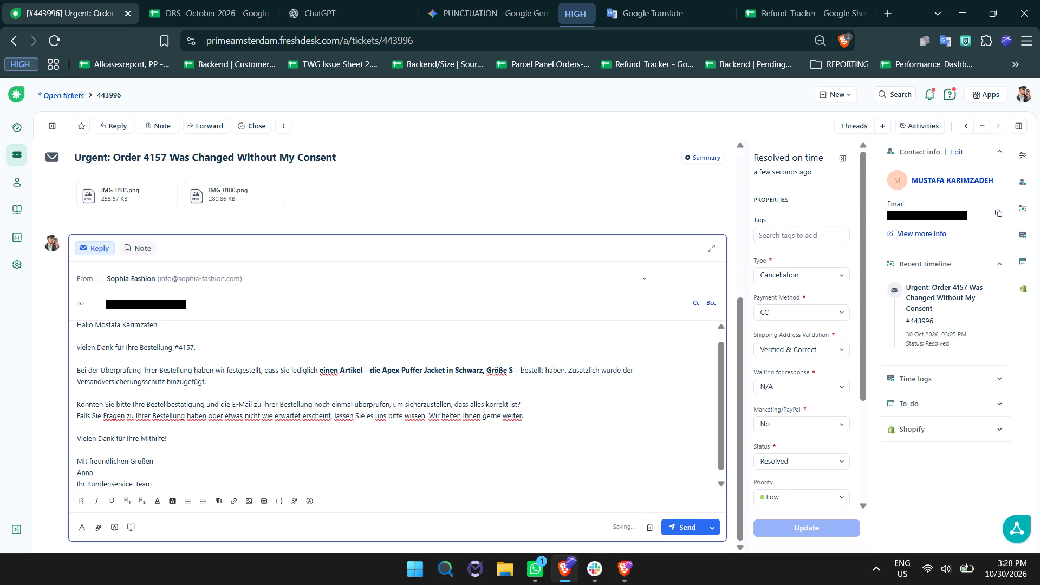
Copy the whole reply into Google Translate in place of the old text and read the English translation.
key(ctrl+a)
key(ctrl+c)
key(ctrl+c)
click(671, 0)
click(365, 165)
key(ctrl+a)
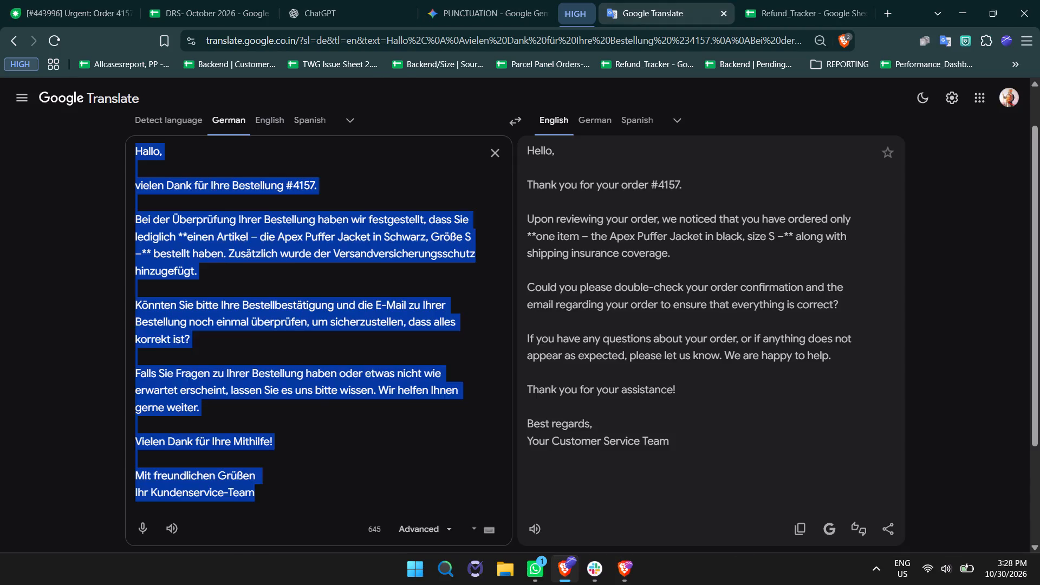
key(ctrl+v)
click(69, 203)
click(69, 204)
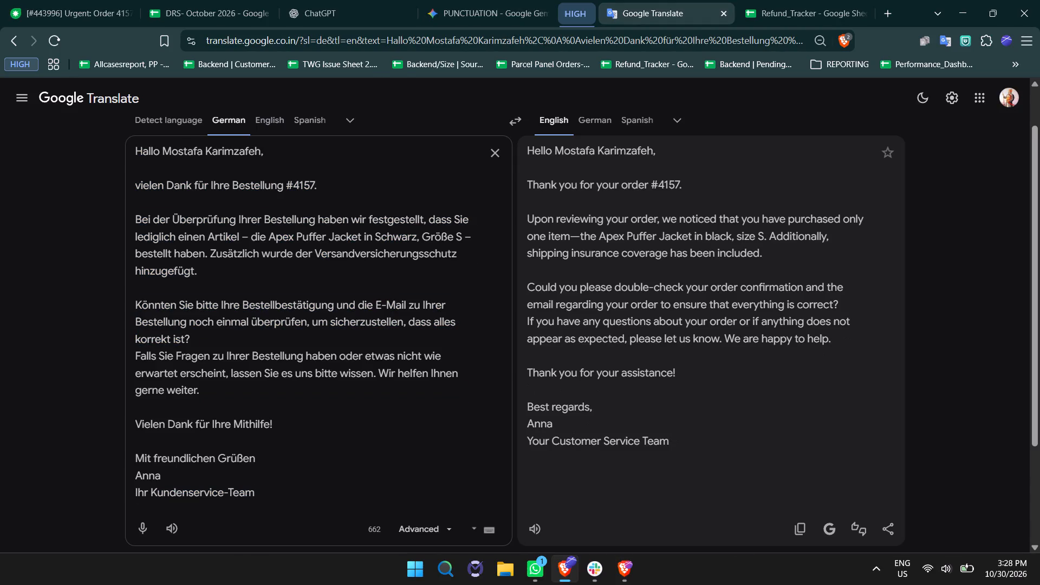
click(69, 204)
click(77, 205)
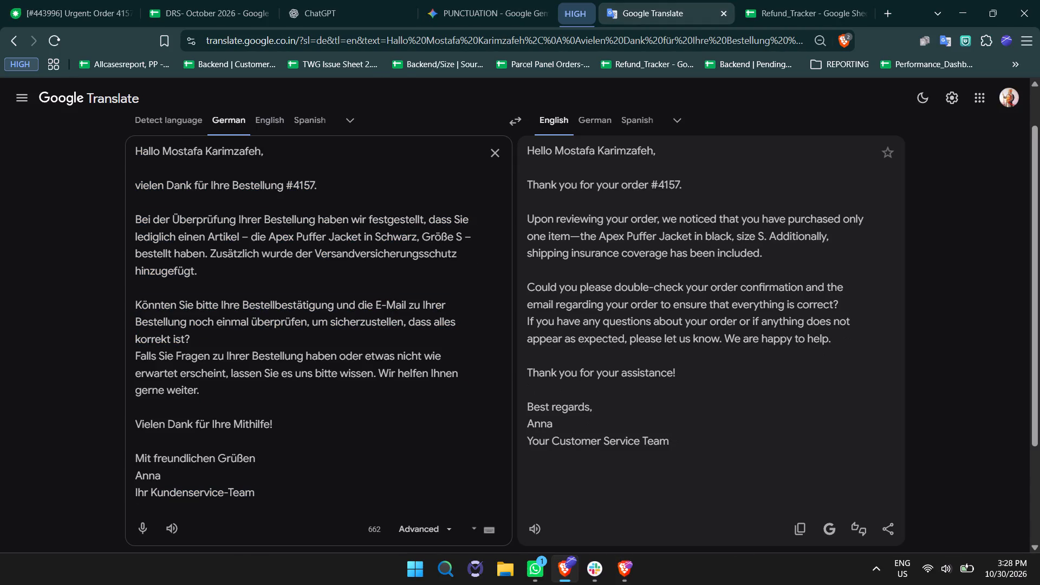
click(77, 203)
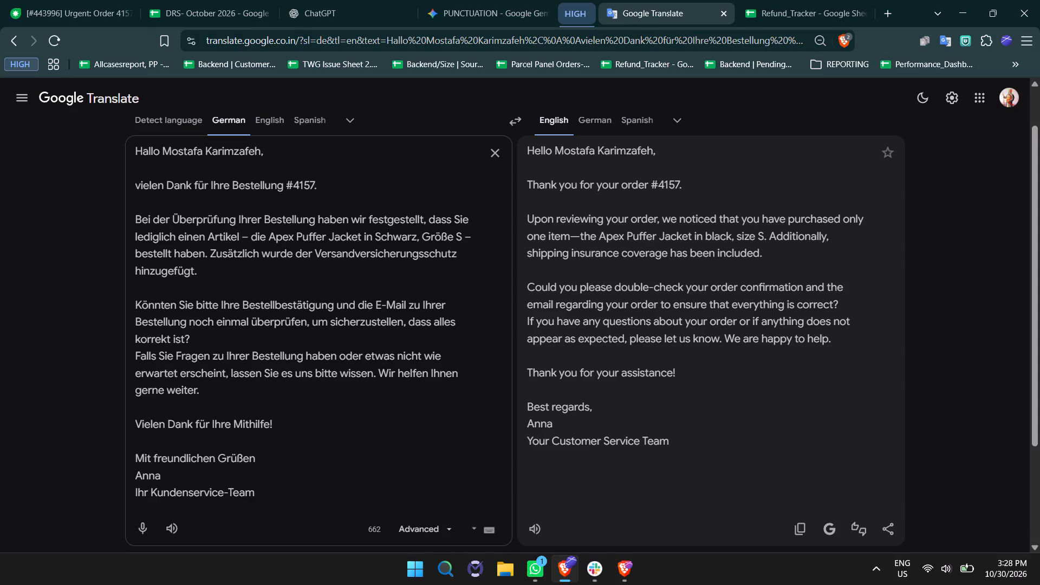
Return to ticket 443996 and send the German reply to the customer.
click(18, 0)
click(184, 367)
click(230, 366)
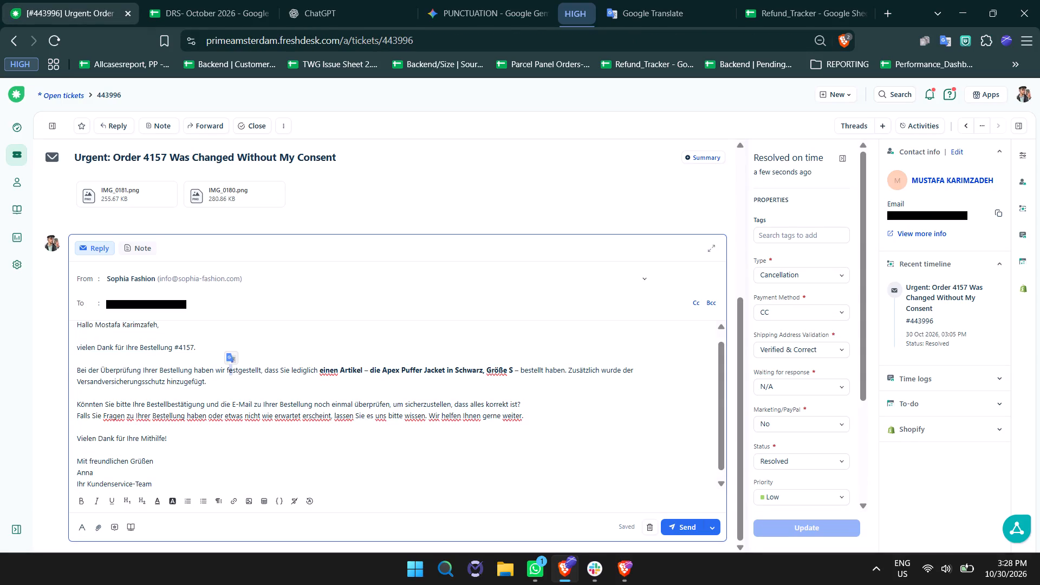
click(418, 441)
click(688, 529)
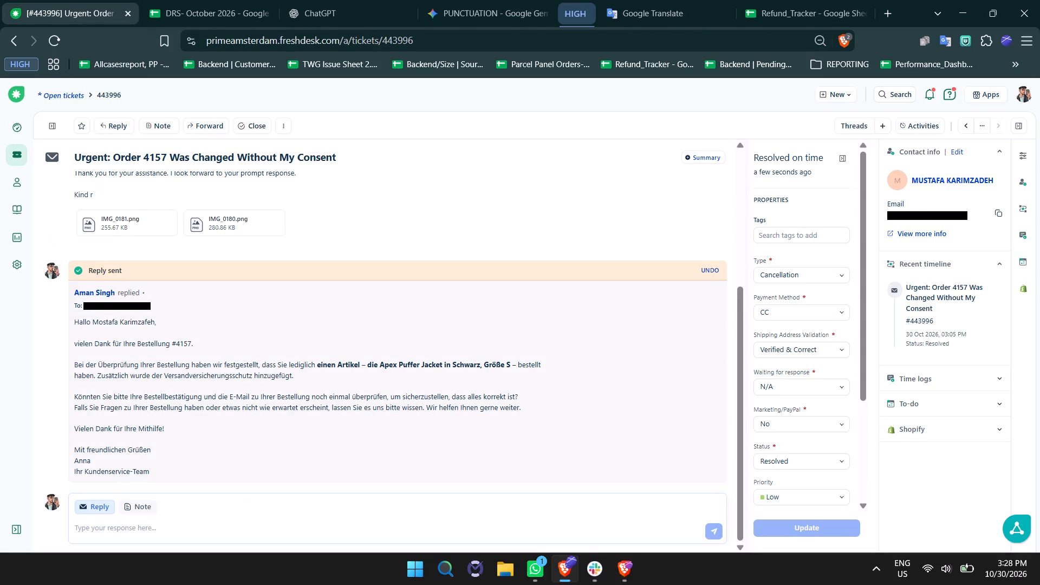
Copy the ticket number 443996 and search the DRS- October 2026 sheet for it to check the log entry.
scroll(765, 339, down, 1)
scroll(765, 339, up, 2)
scroll(765, 338, down, 3)
scroll(775, 334, up, 1)
double_click(111, 94)
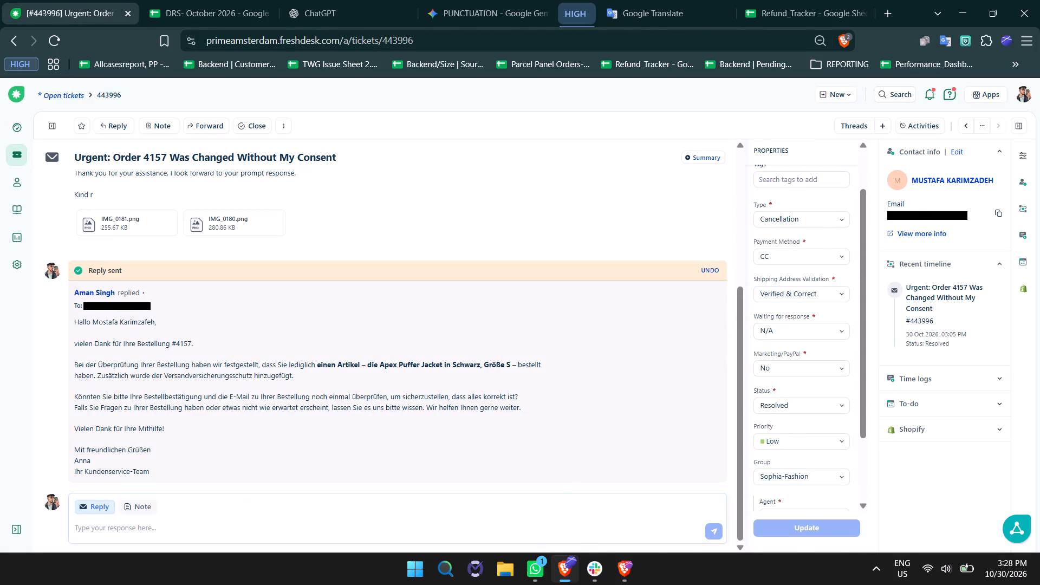
key(ctrl+c)
ctrl+click(184, 0)
key(ctrl+f)
key(ctrl+v)
key(Escape)
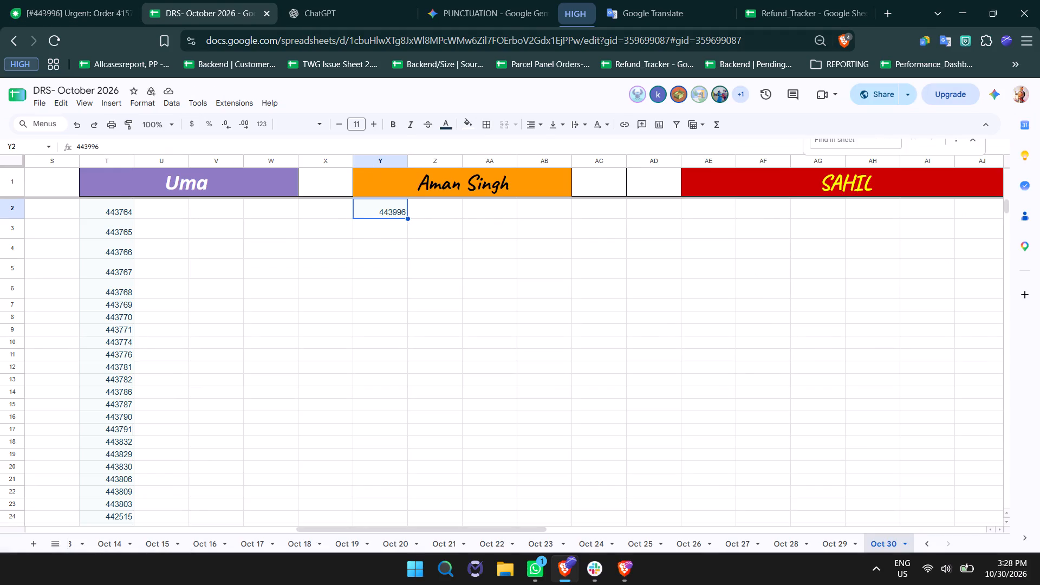
key(ctrl+f)
key(ctrl+v)
key(Escape)
click(423, 213)
click(0, 0)
key(alt+Tab)
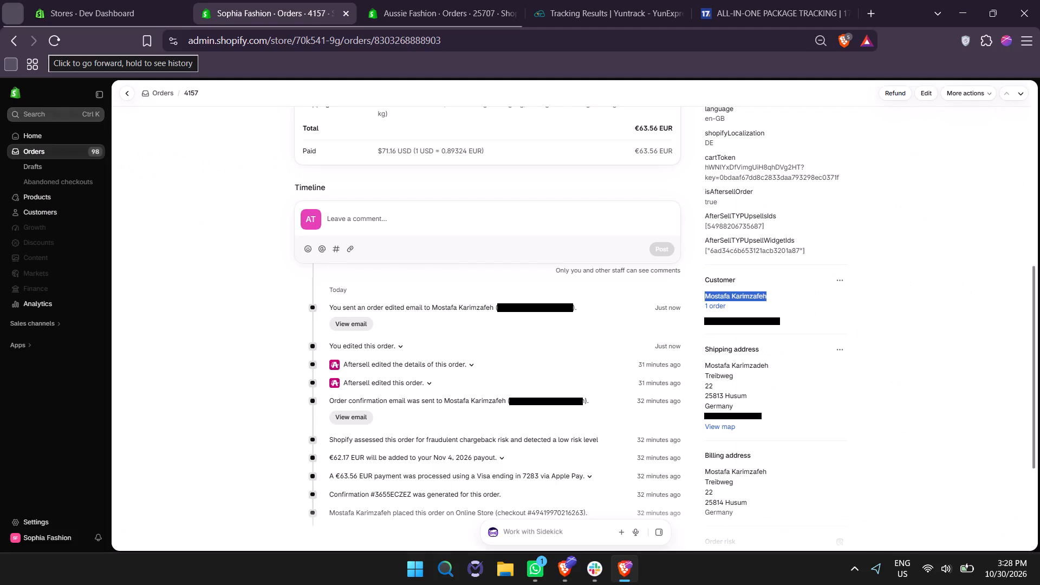
click(361, 321)
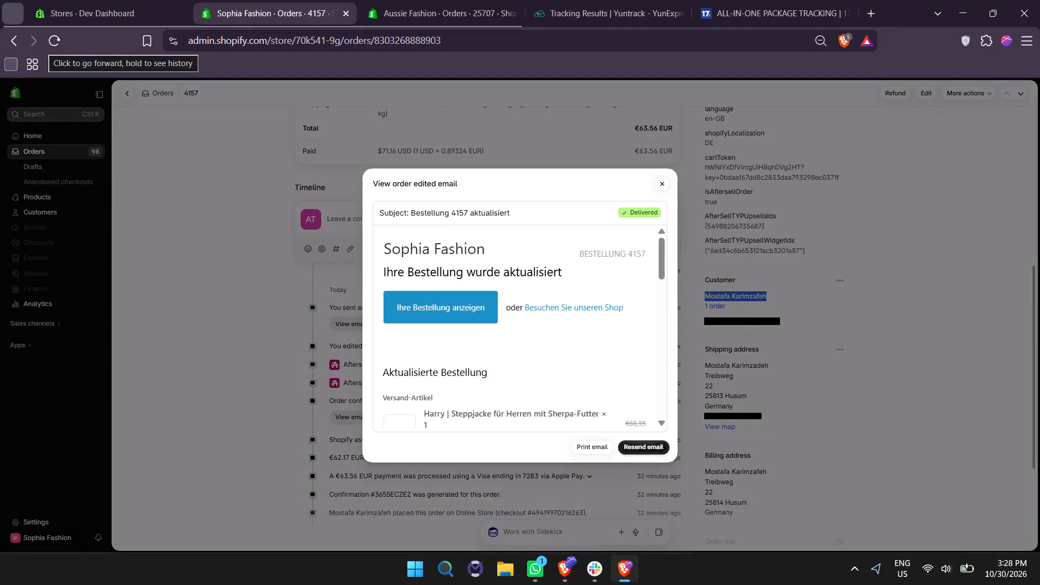
scroll(510, 309, down, 3)
key(Escape)
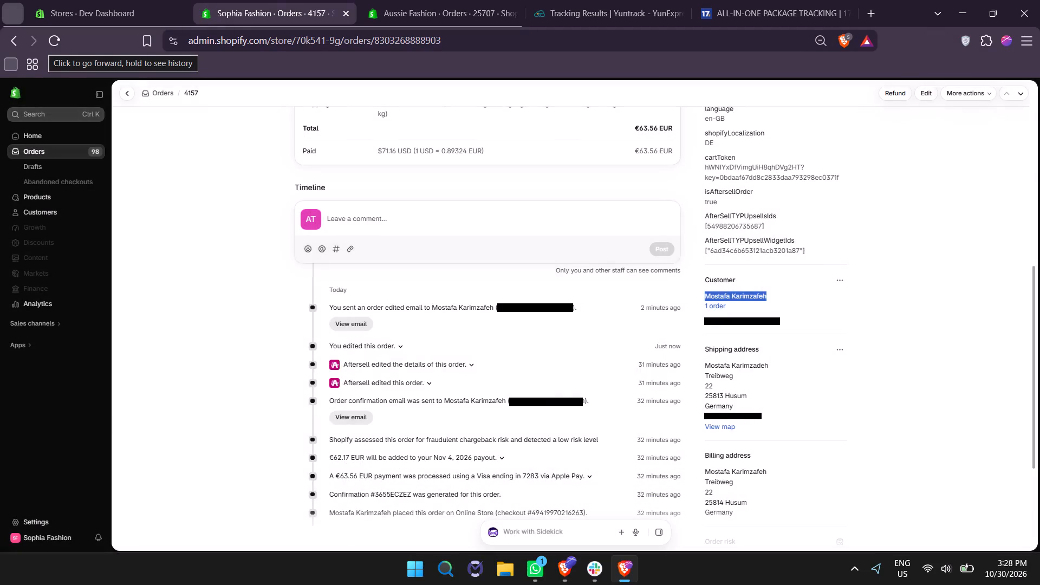
click(222, 335)
scroll(248, 343, down, 1)
click(189, 353)
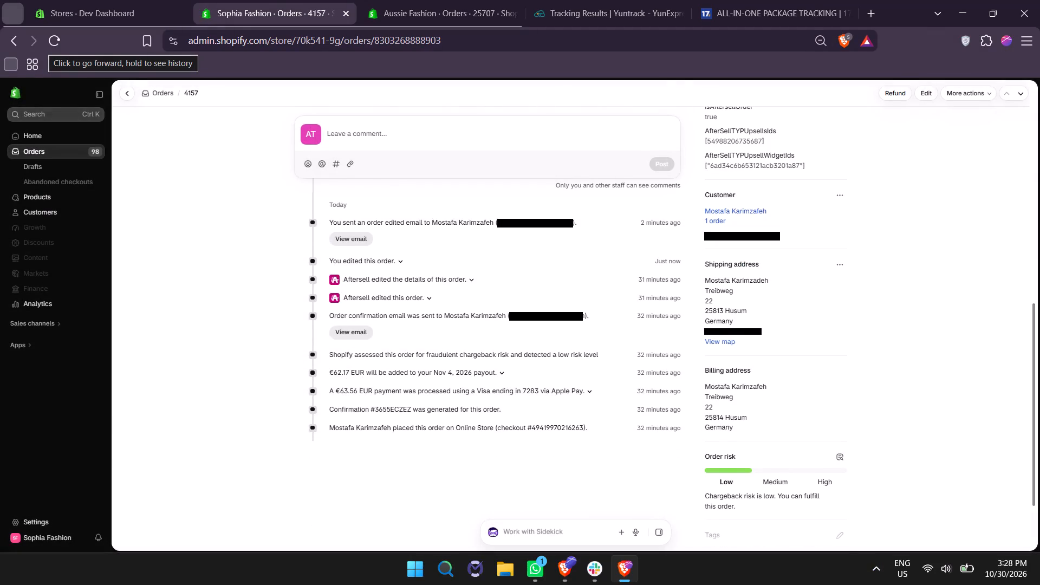
key(alt+Tab)
click(204, 383)
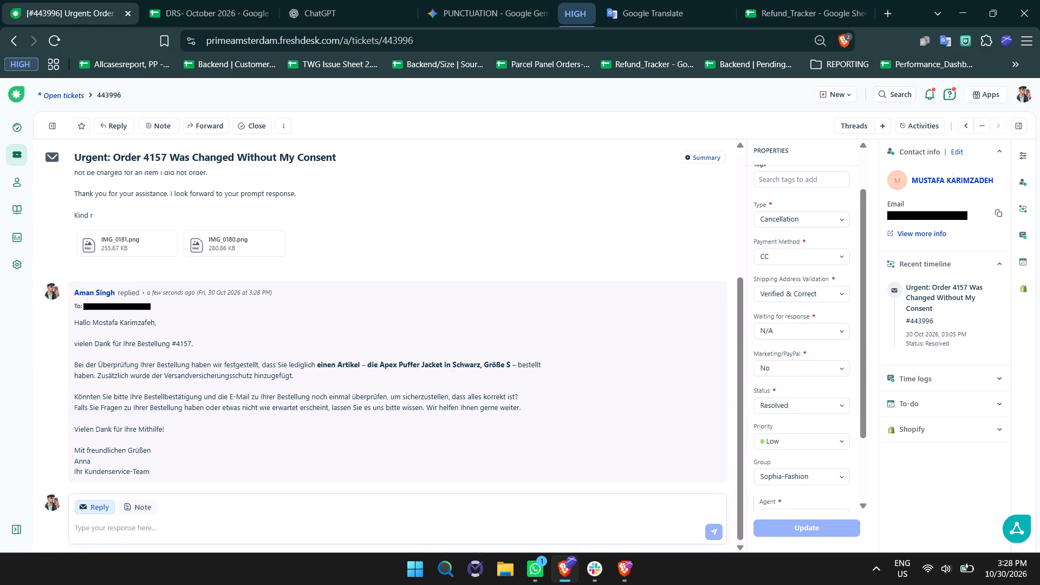
click(968, 128)
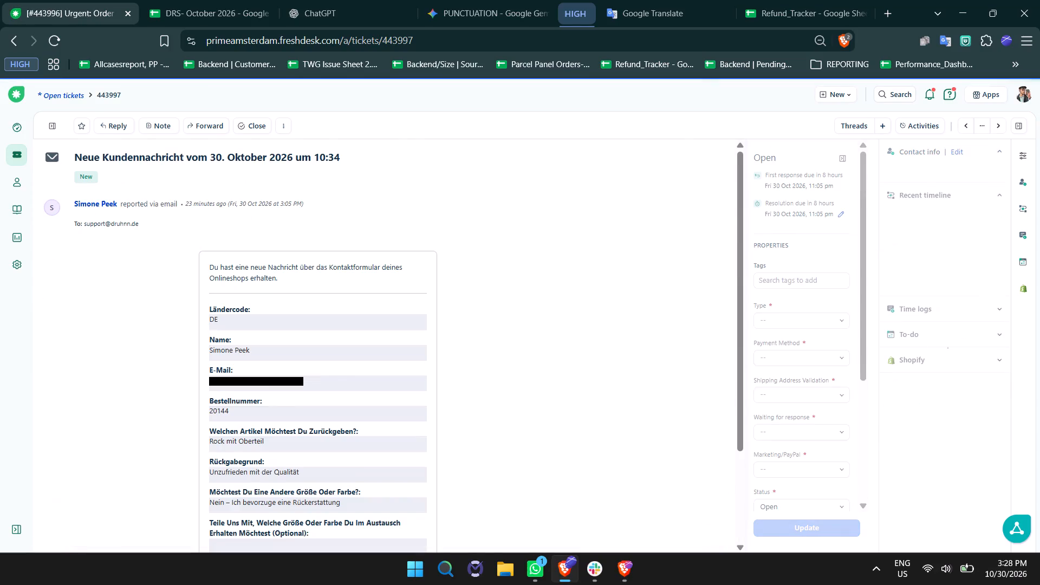
scroll(339, 328, down, 2)
double_click(218, 289)
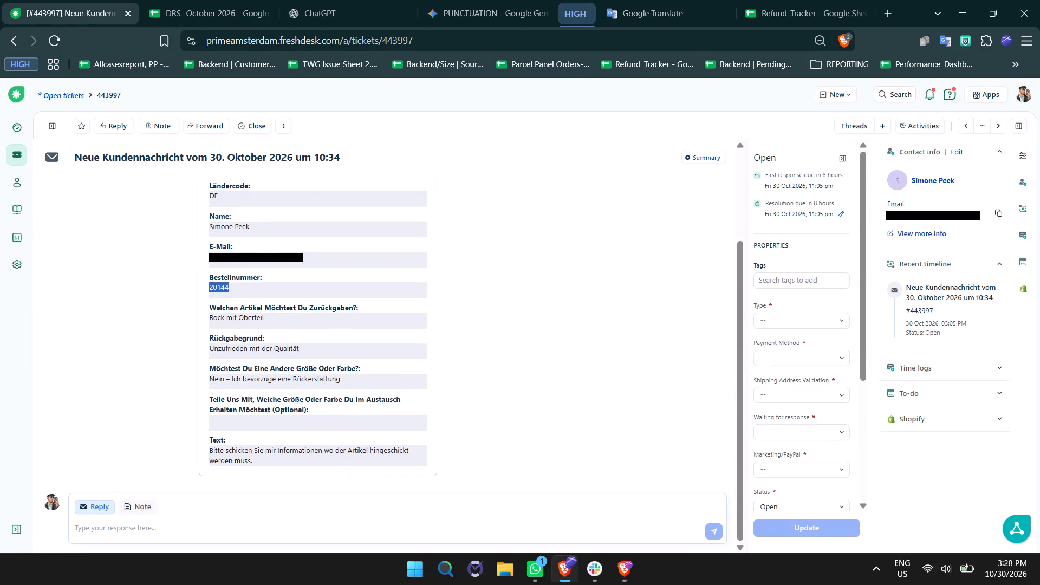
key(ctrl+c)
scroll(254, 292, up, 6)
click(263, 313)
Switch to the Shopify stores dashboard, open the DRÜHNN store and log in to its admin.
key(alt+Tab)
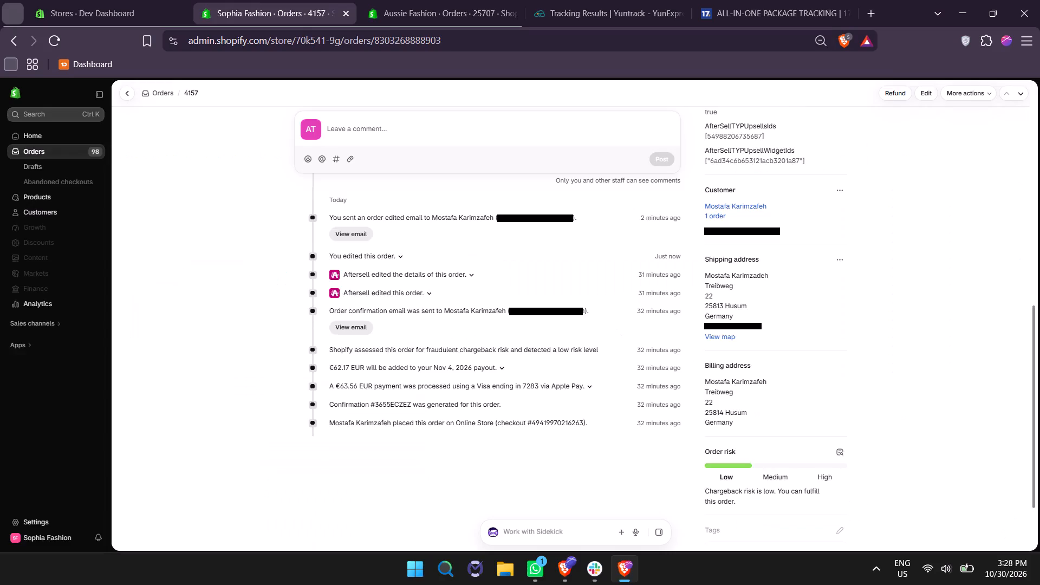
click(422, 3)
click(149, 0)
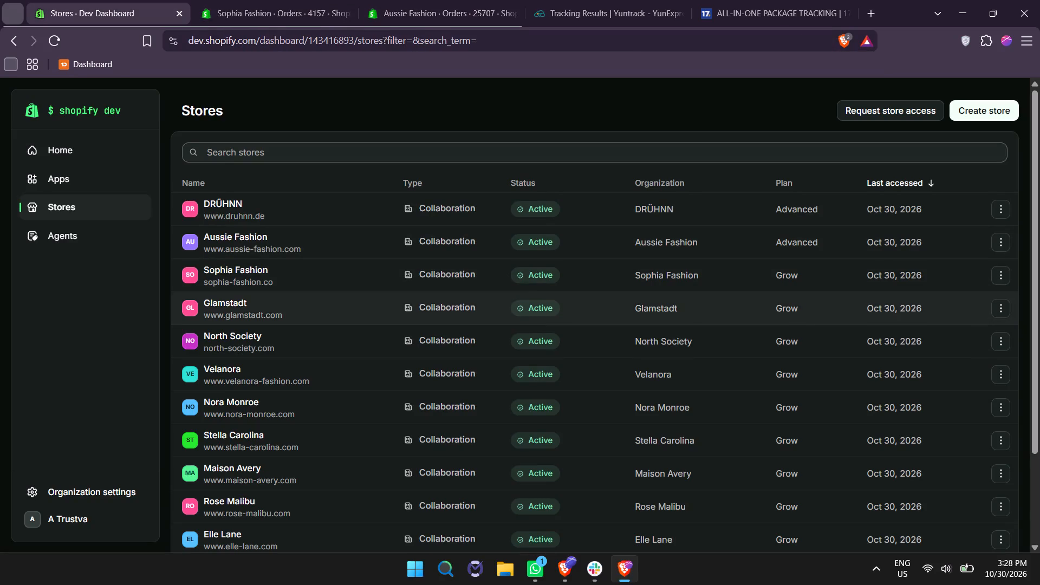
scroll(243, 470, down, 2)
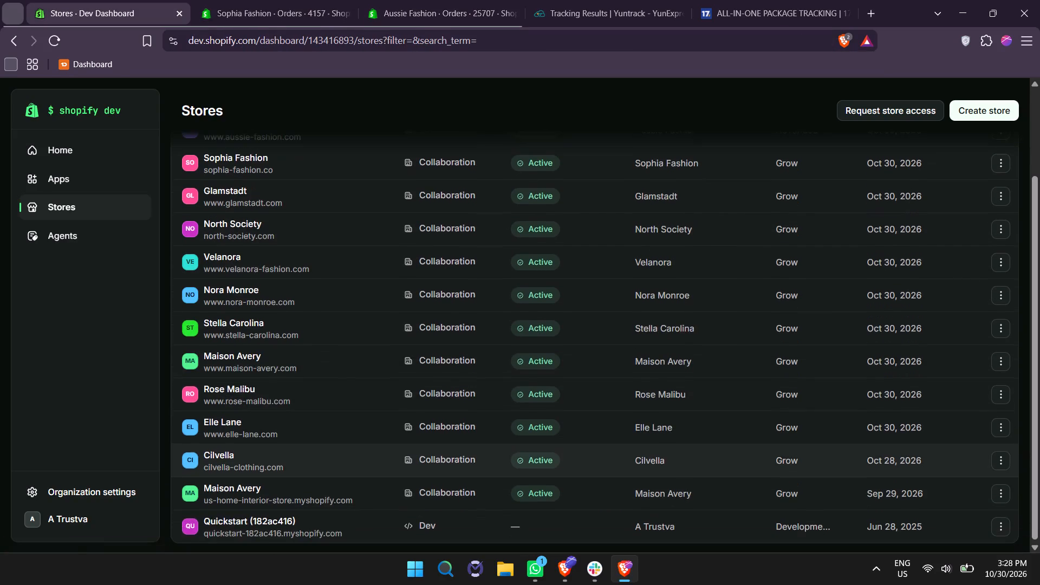
scroll(247, 483, up, 4)
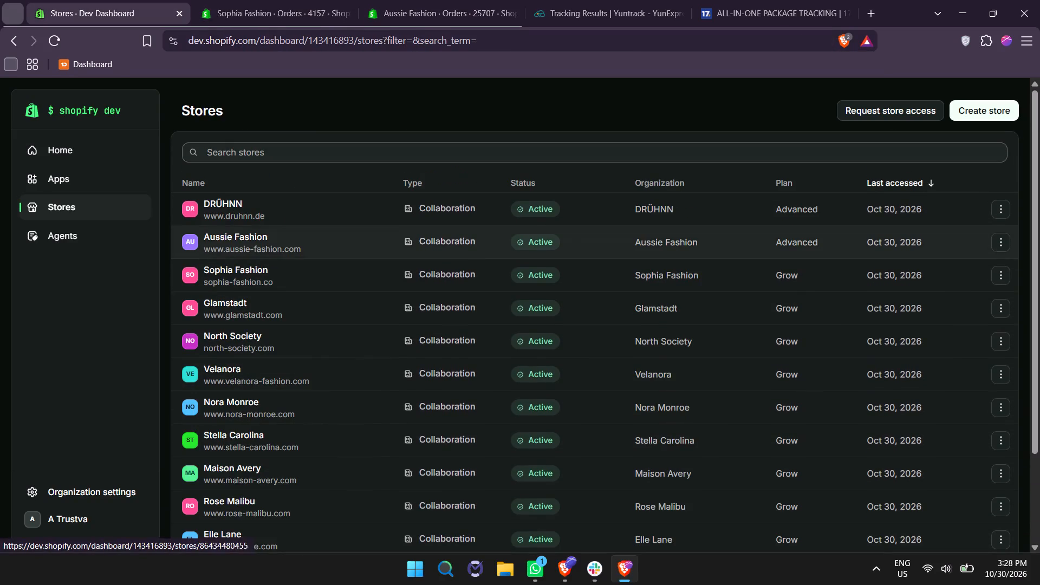
ctrl+click(233, 206)
key(ctrl+Tab)
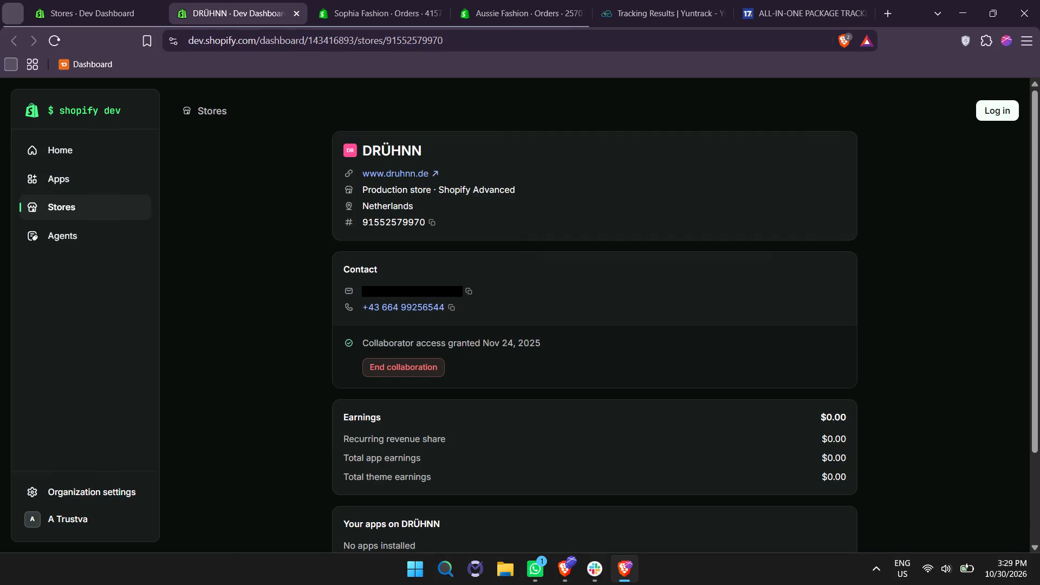
click(996, 116)
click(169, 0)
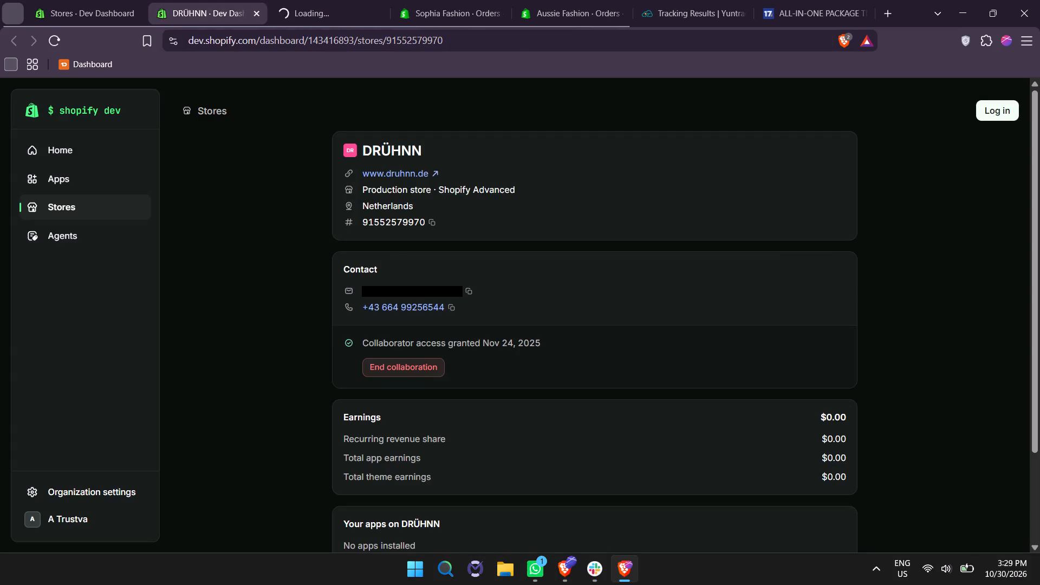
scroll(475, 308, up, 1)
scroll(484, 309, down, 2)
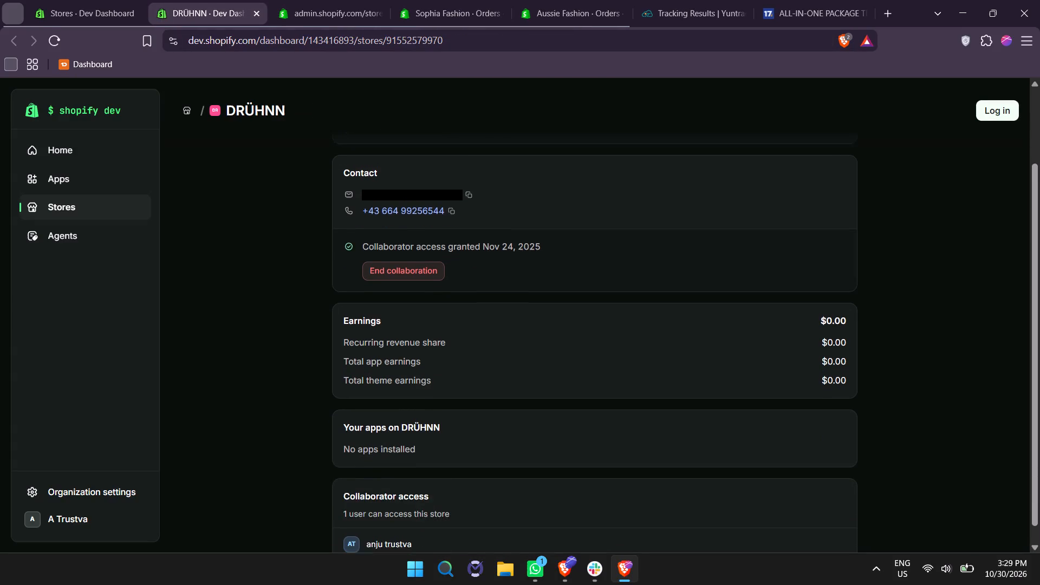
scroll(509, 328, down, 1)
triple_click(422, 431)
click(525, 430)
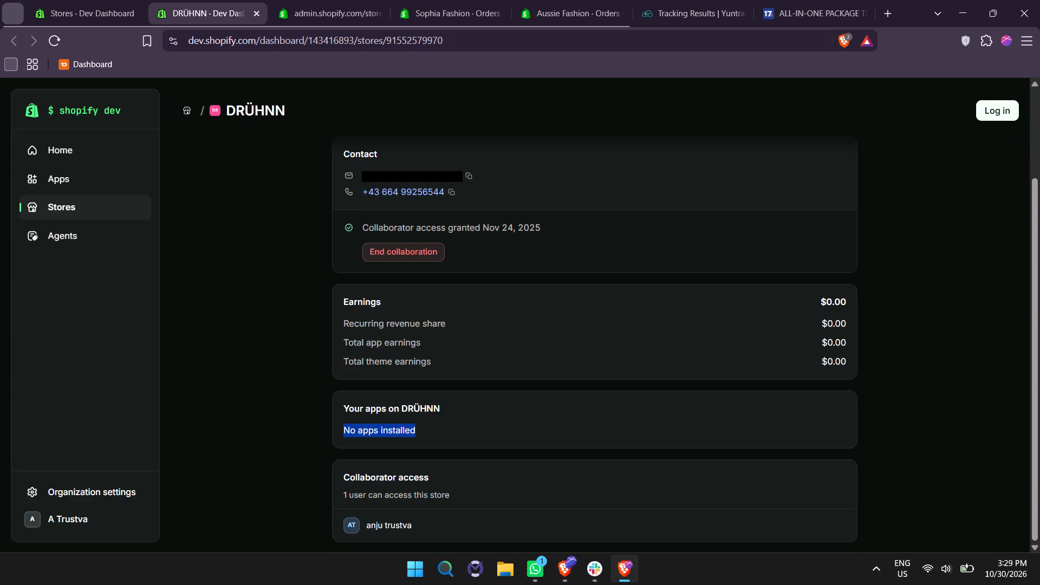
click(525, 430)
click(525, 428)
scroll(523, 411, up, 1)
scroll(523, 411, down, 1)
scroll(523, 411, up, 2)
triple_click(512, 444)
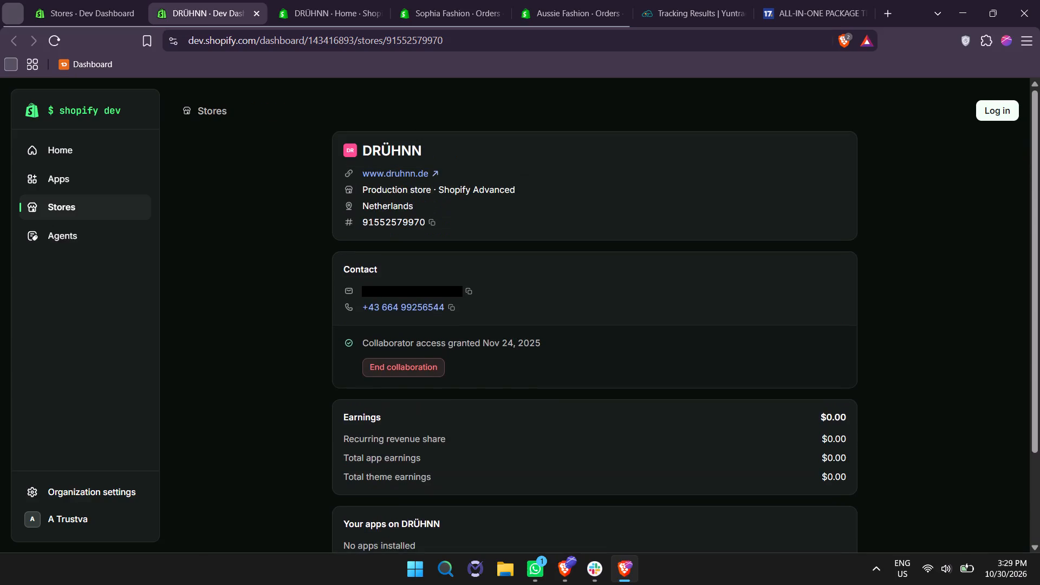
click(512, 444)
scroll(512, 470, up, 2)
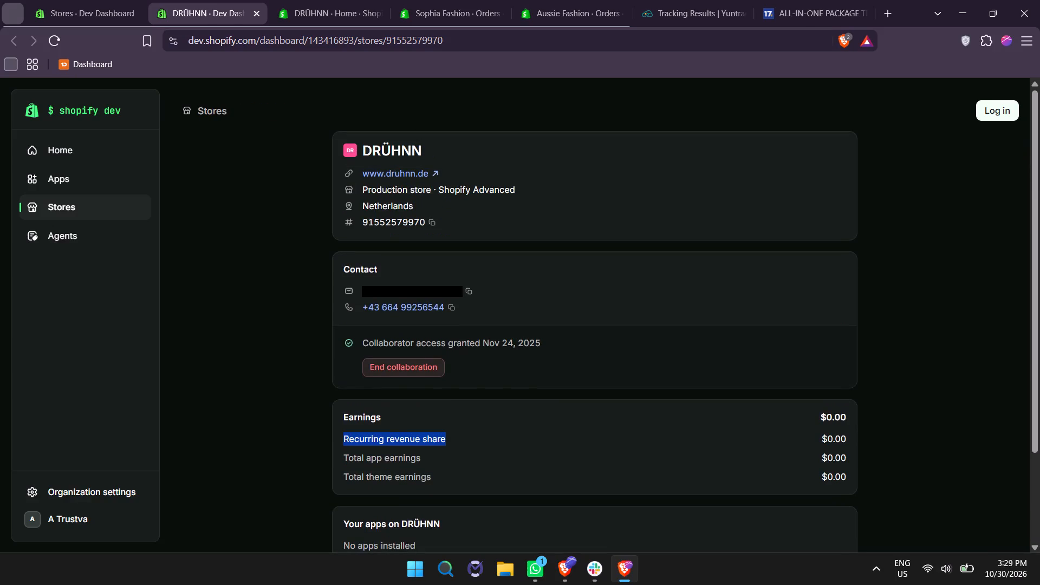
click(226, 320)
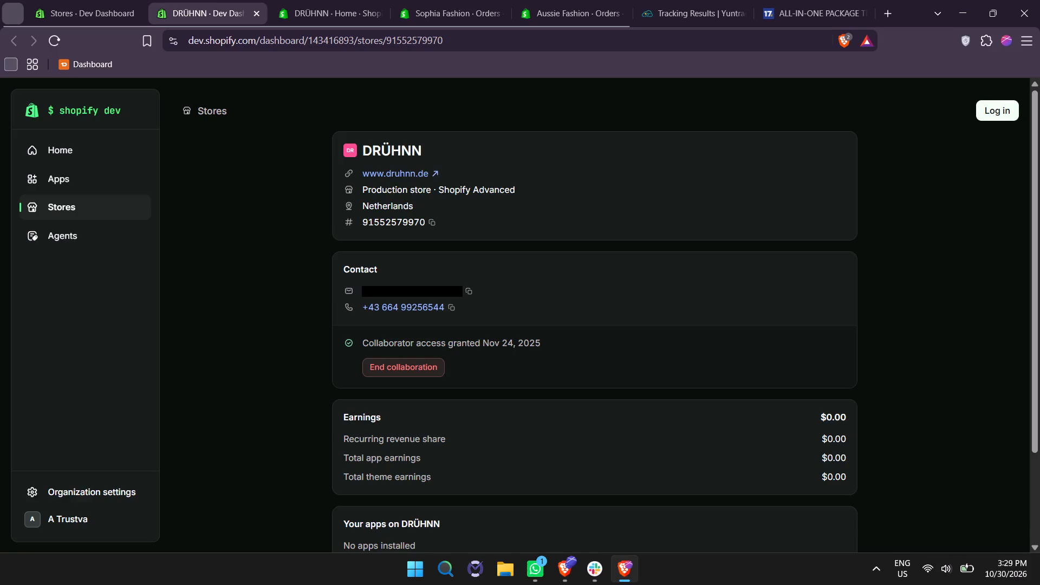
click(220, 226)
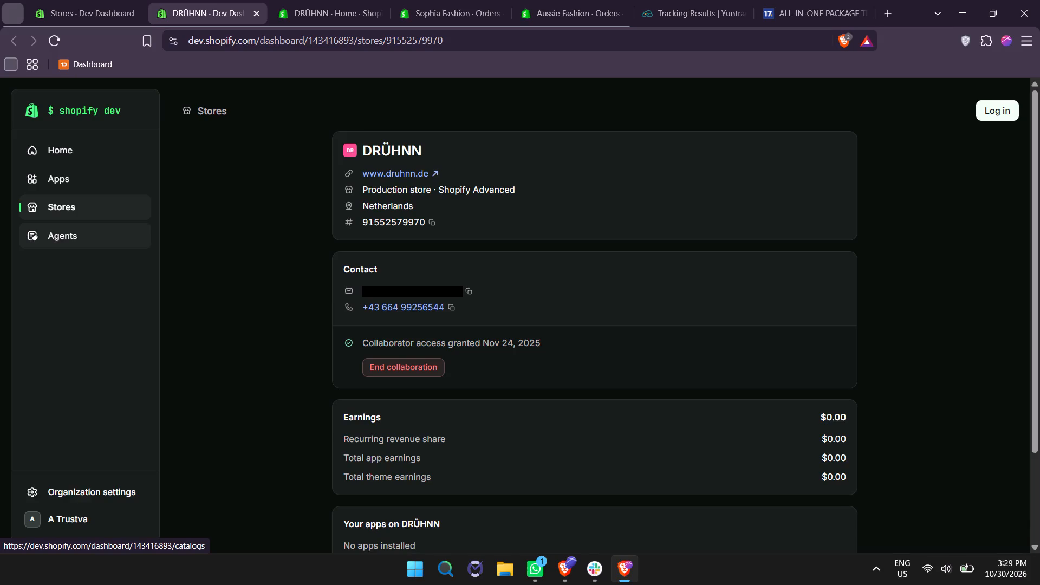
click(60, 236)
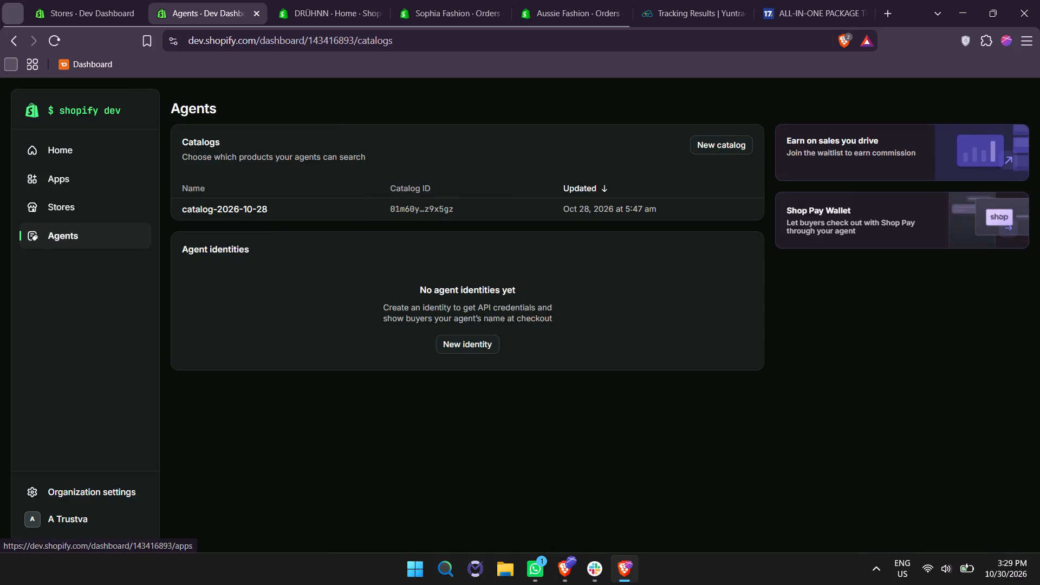
Close the extra dashboard tab and open the orders list in the DRÜHNN store admin.
click(261, 14)
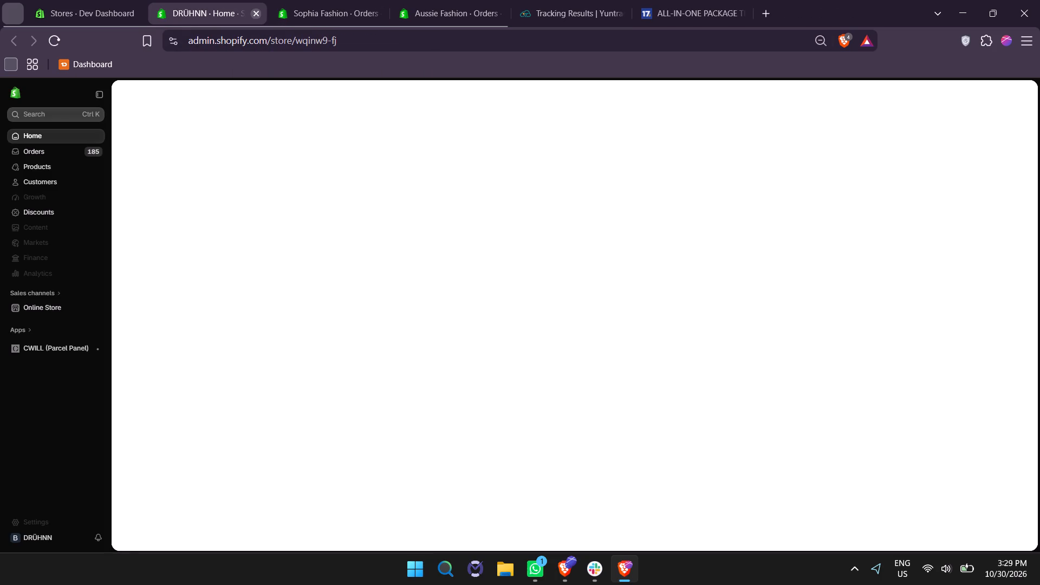
click(37, 152)
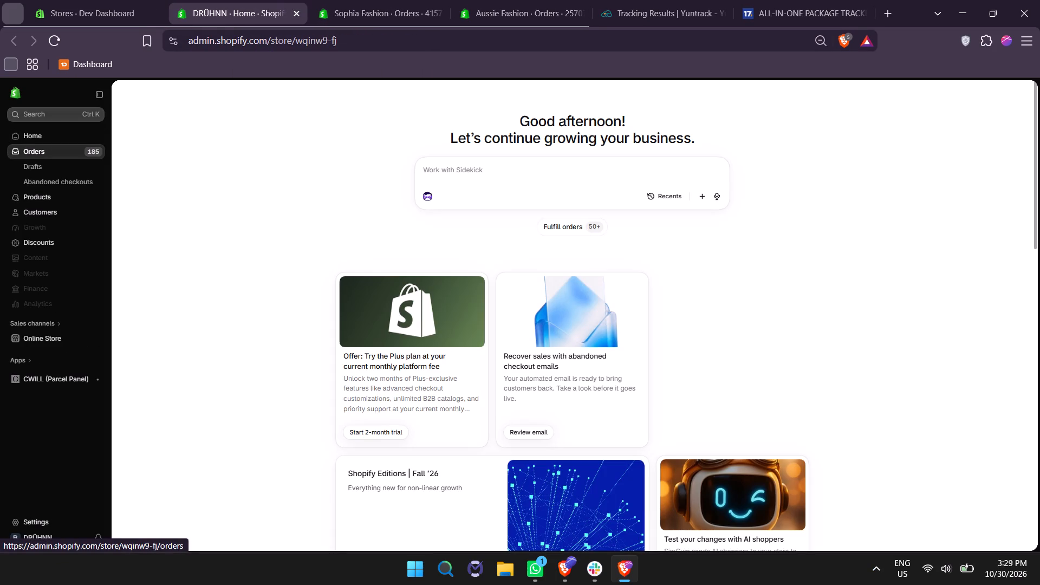
click(37, 152)
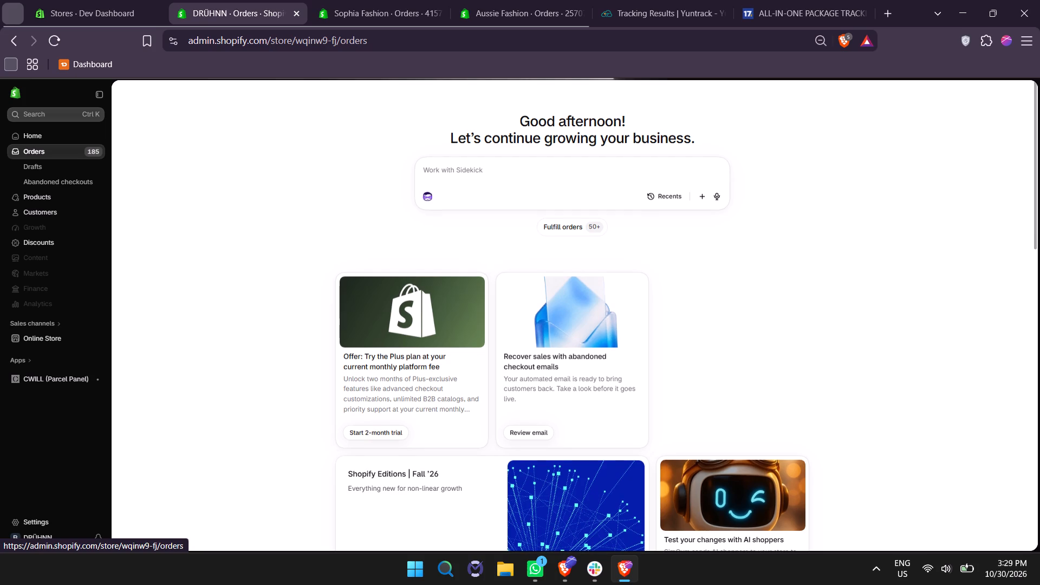
click(37, 152)
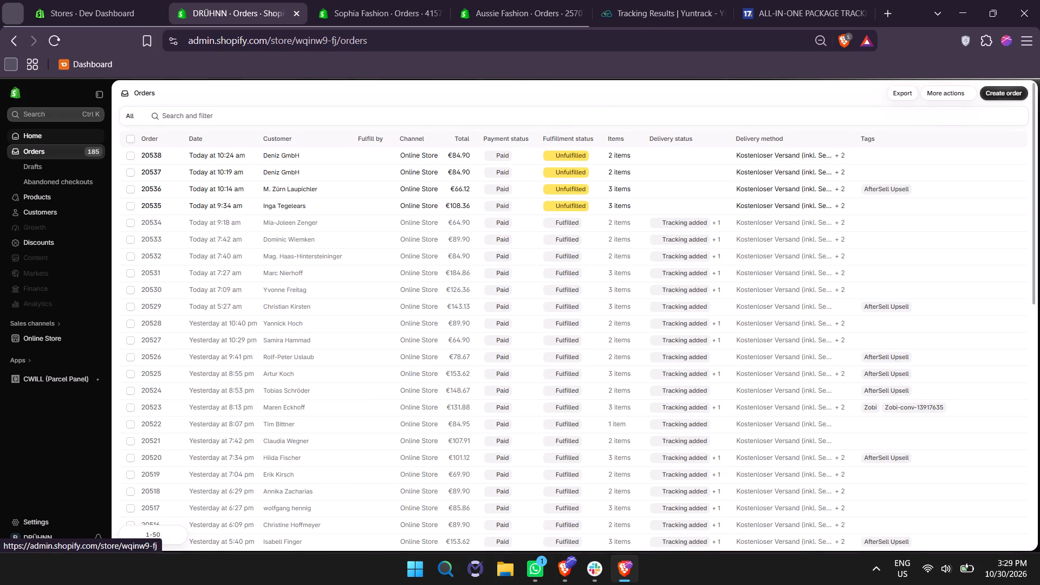
click(212, 110)
click(213, 113)
click(213, 113)
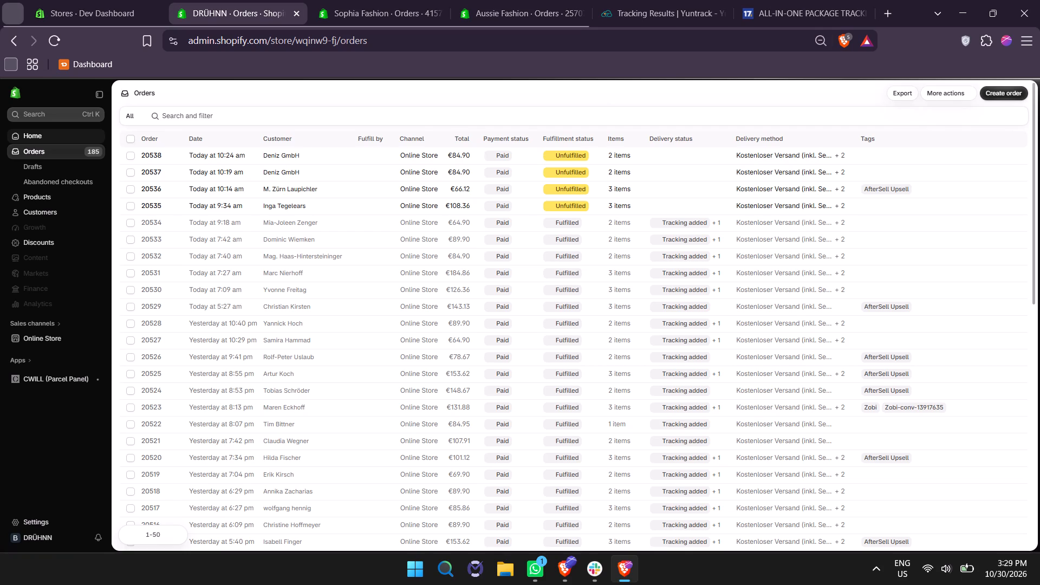
click(216, 115)
click(217, 115)
click(217, 115)
click(226, 121)
click(226, 121)
click(226, 121)
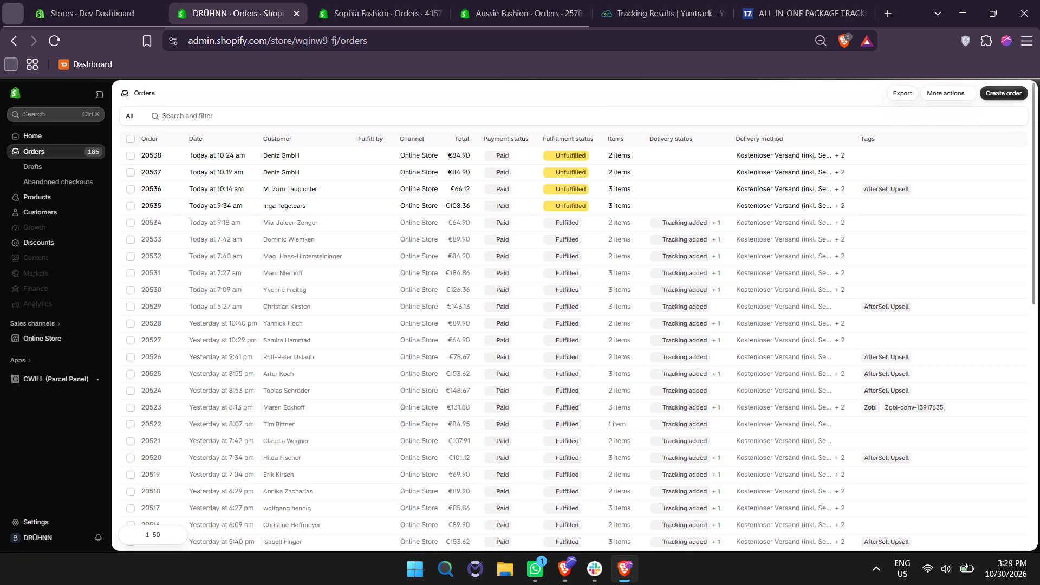
click(226, 121)
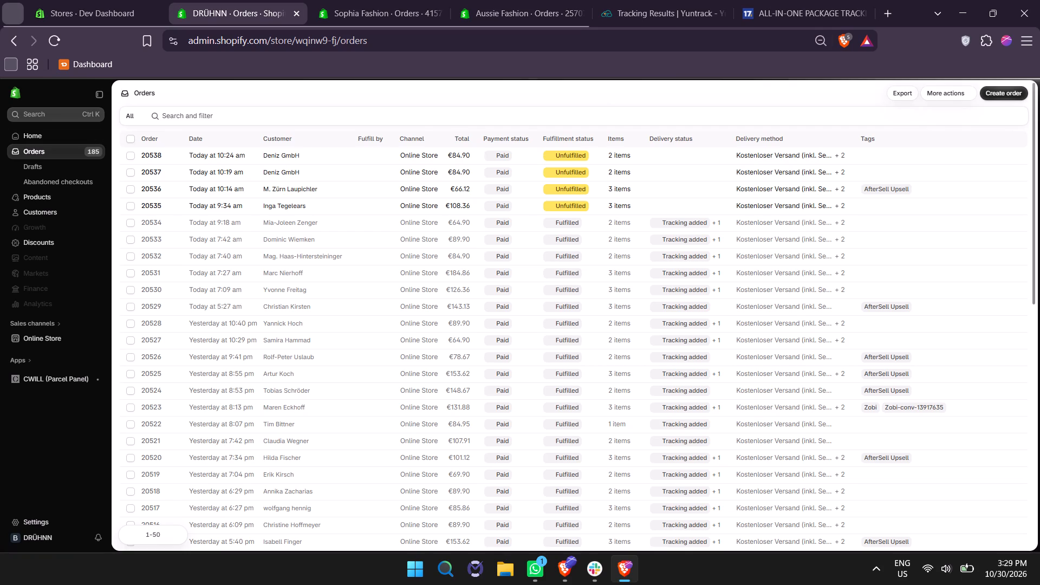
click(226, 121)
click(226, 121)
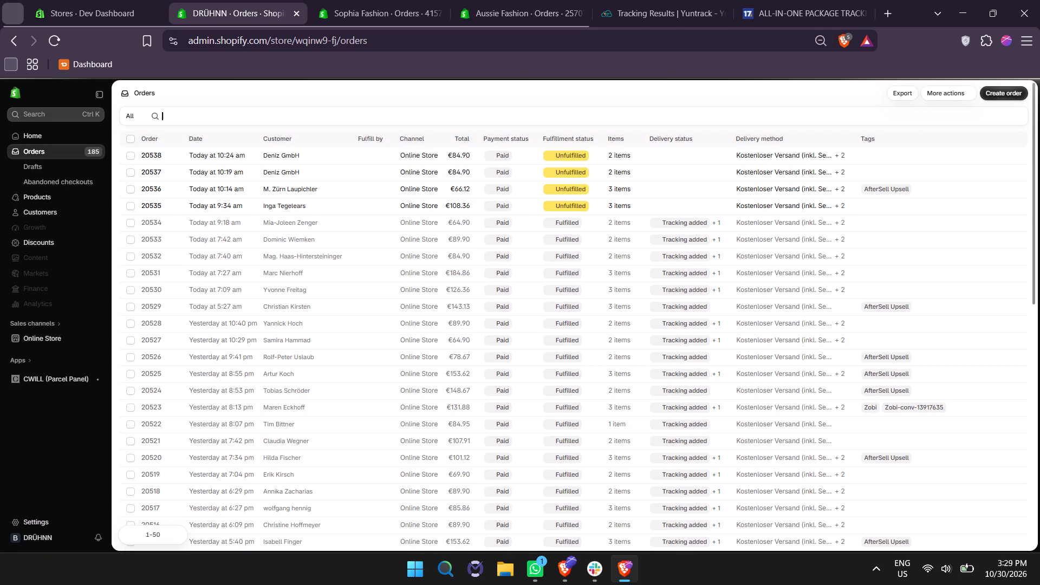
scroll(226, 121, up, 1)
right_click(226, 121)
click(252, 246)
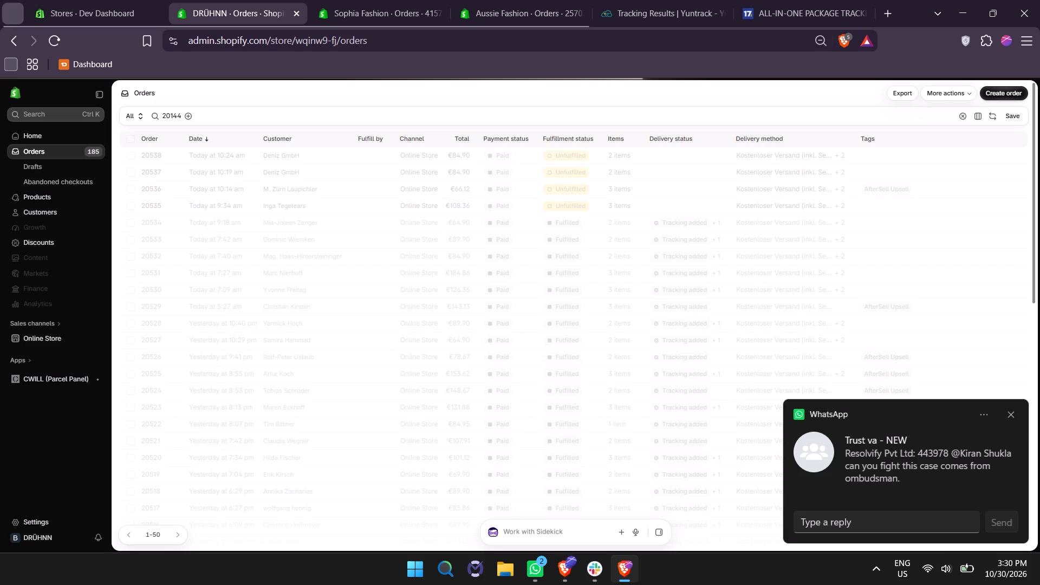
click(283, 90)
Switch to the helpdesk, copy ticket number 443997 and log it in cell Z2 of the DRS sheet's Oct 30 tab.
key(alt+Tab)
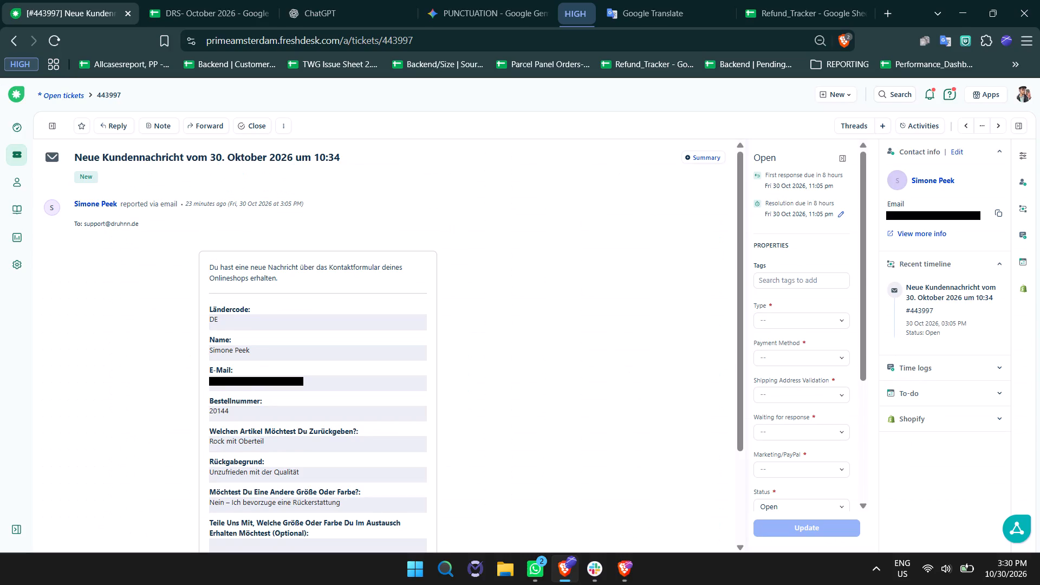
double_click(106, 100)
key(ctrl+c)
click(209, 0)
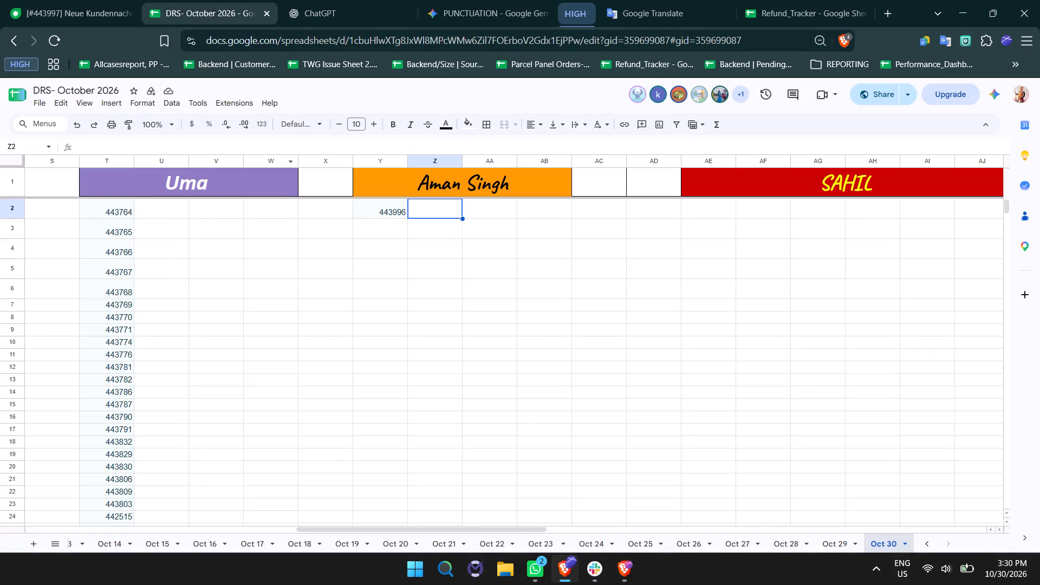
key(ctrl+v)
click(428, 220)
click(0, 0)
click(252, 236)
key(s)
scroll(568, 261, down, 4)
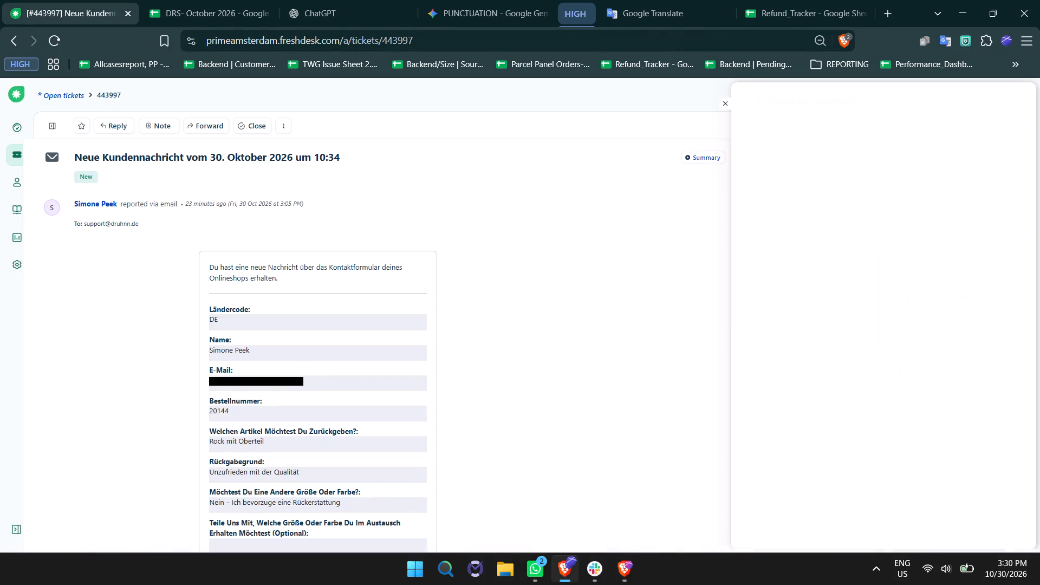
scroll(710, 308, down, 3)
scroll(818, 345, up, 3)
scroll(848, 354, down, 2)
scroll(849, 355, up, 2)
scroll(855, 356, down, 10)
click(915, 380)
scroll(532, 368, down, 1)
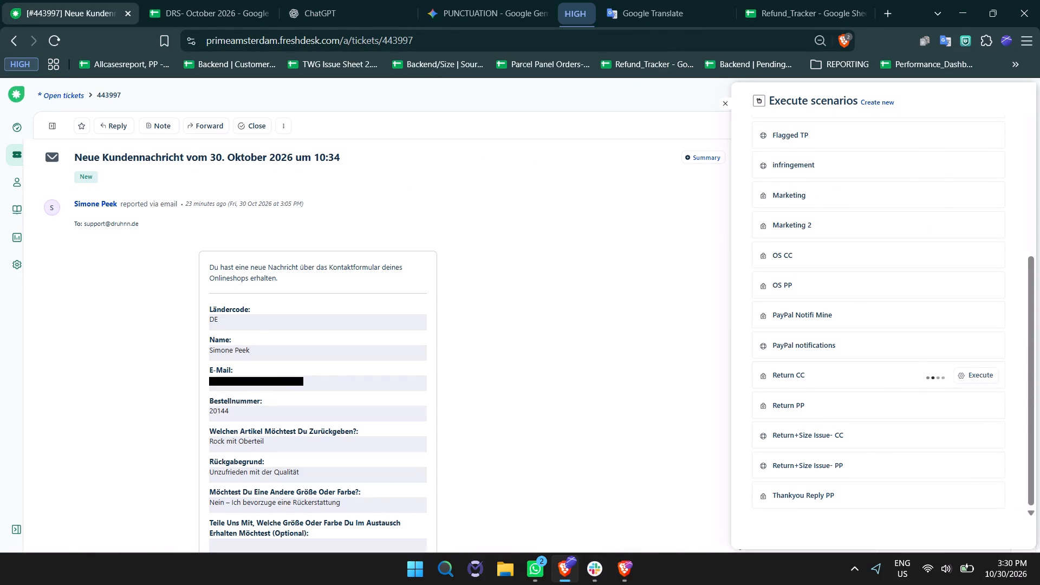
Translate the German message in the contact form's Text field and read the English version.
scroll(532, 368, down, 1)
triple_click(230, 316)
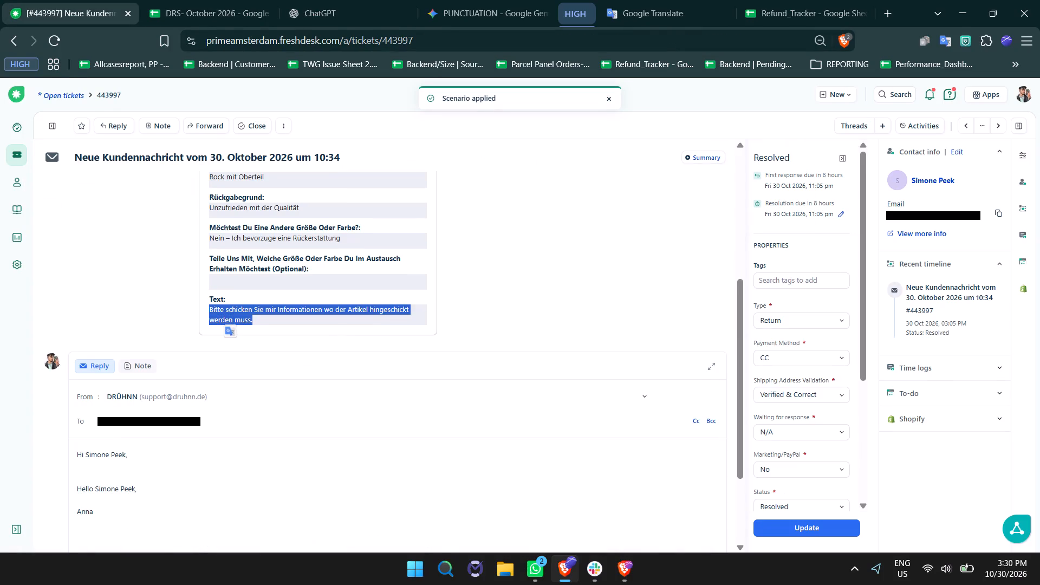
click(233, 334)
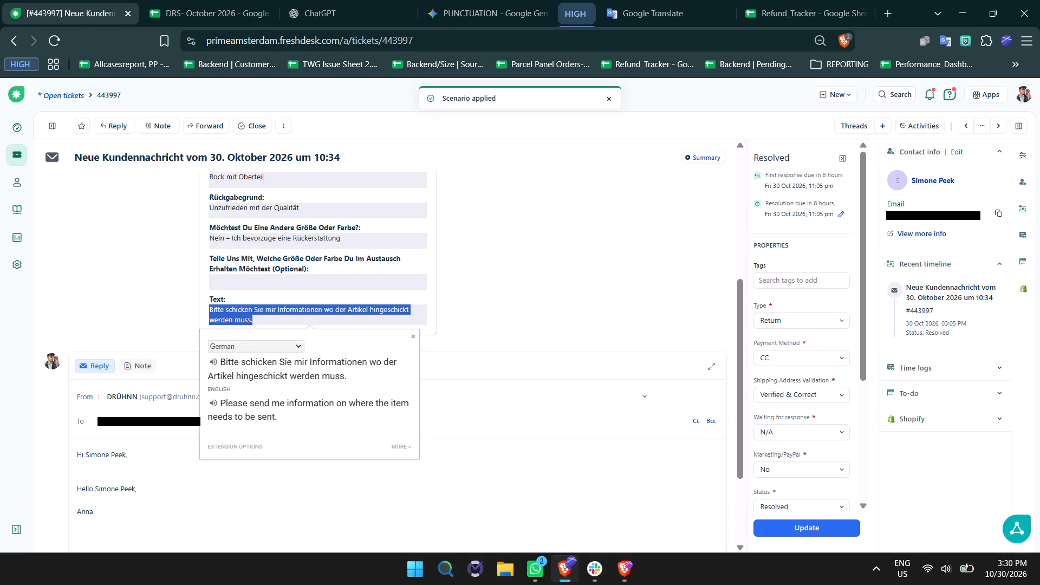
click(300, 243)
triple_click(259, 211)
click(500, 251)
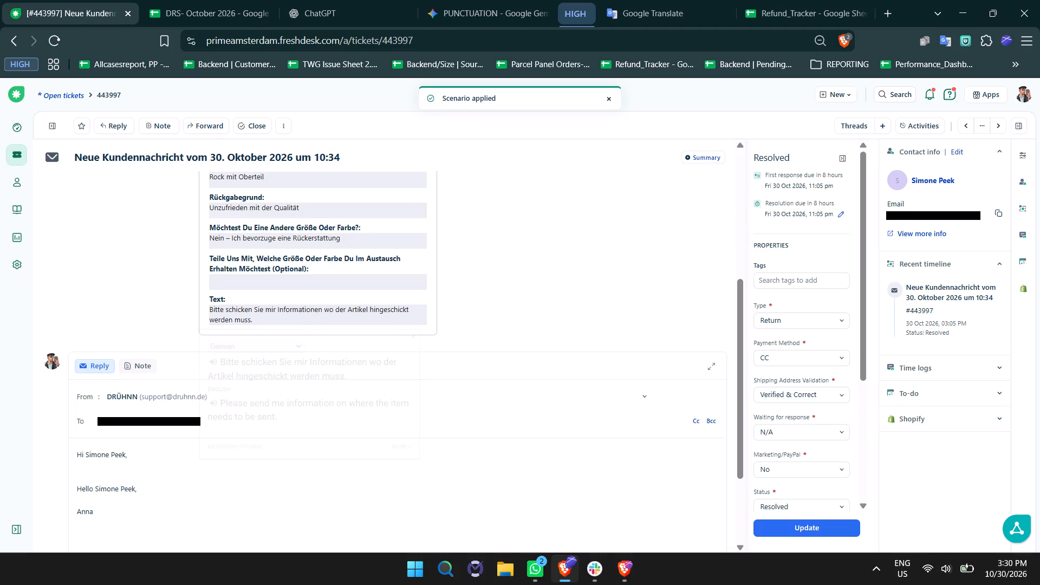
click(618, 286)
Set the ticket's type to Quality issue + Return and update its properties.
click(802, 322)
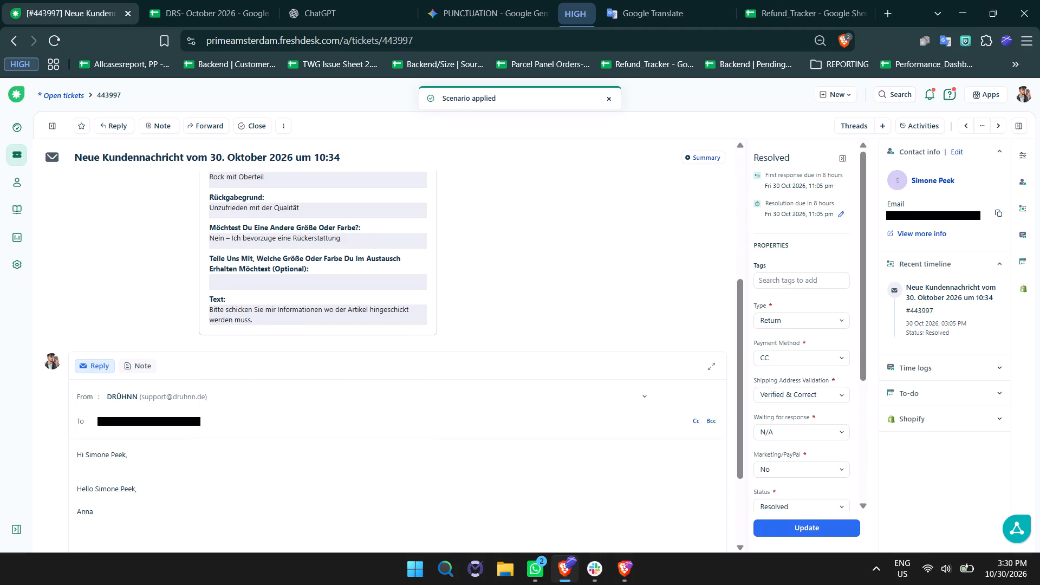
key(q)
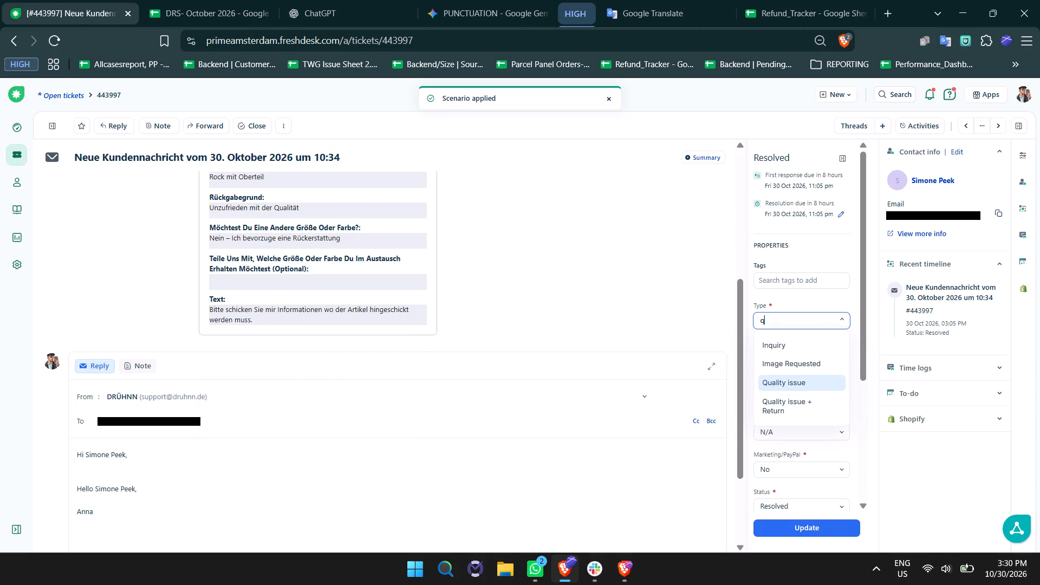
click(791, 405)
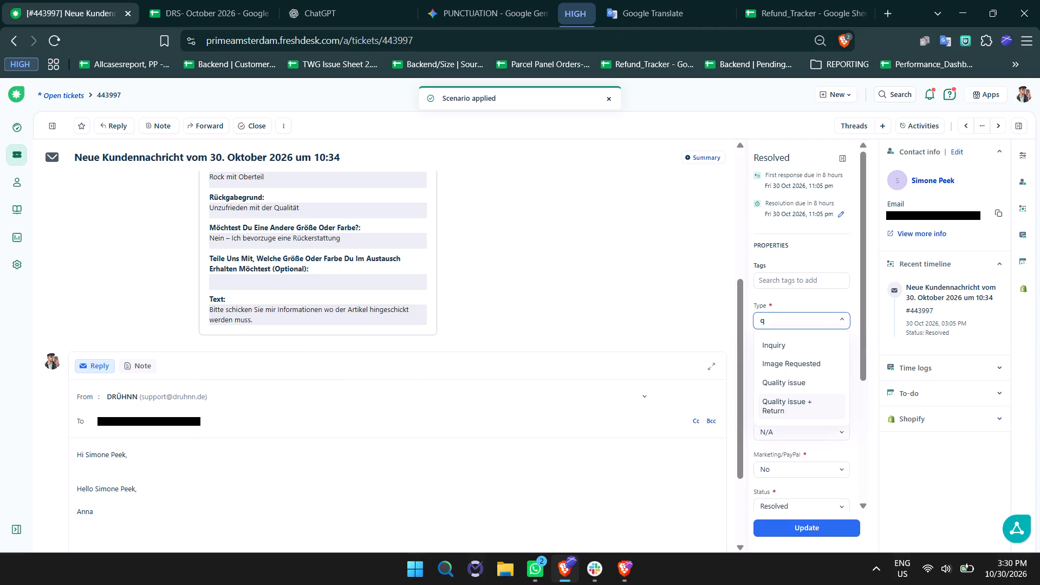
click(805, 530)
Clear all the prefilled greeting and signature text from the reply draft.
double_click(392, 464)
key(ctrl+a)
key(ctrl+a)
key(ctrl+BackSpace)
key(ctrl+BackSpace)
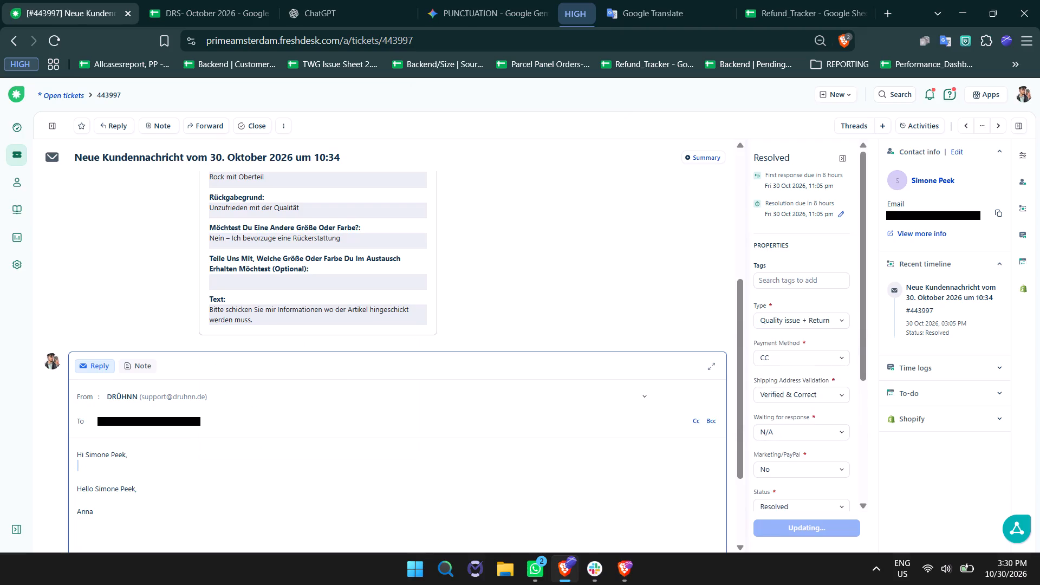
key(ctrl+a)
key(BackSpace)
key(ctrl+BackSpace)
key(ctrl+a)
key(BackSpace)
key(ctrl+BackSpace)
key(ctrl+a)
key(BackSpace)
key(ctrl+a)
key(BackSpace)
key(ctrl+BackSpace)
key(ctrl+a)
key(BackSpace)
key(ctrl+a)
key(ctrl+BackSpace)
key(BackSpace)
key(ctrl+a)
key(BackSpace)
key(BackSpace)
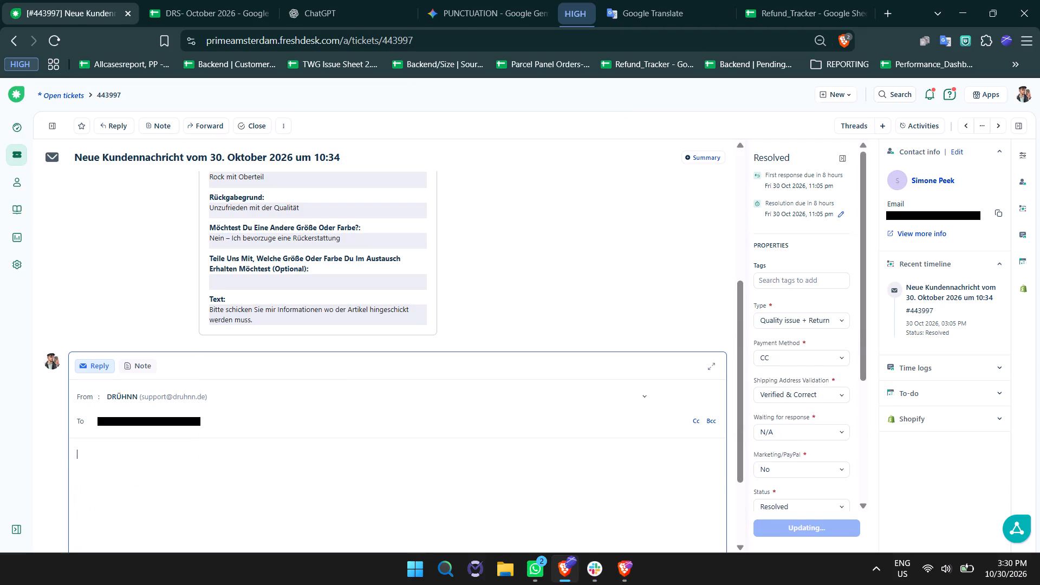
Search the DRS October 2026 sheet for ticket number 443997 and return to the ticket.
double_click(109, 92)
key(ctrl+c)
click(166, 0)
key(ctrl+f)
key(ctrl+v)
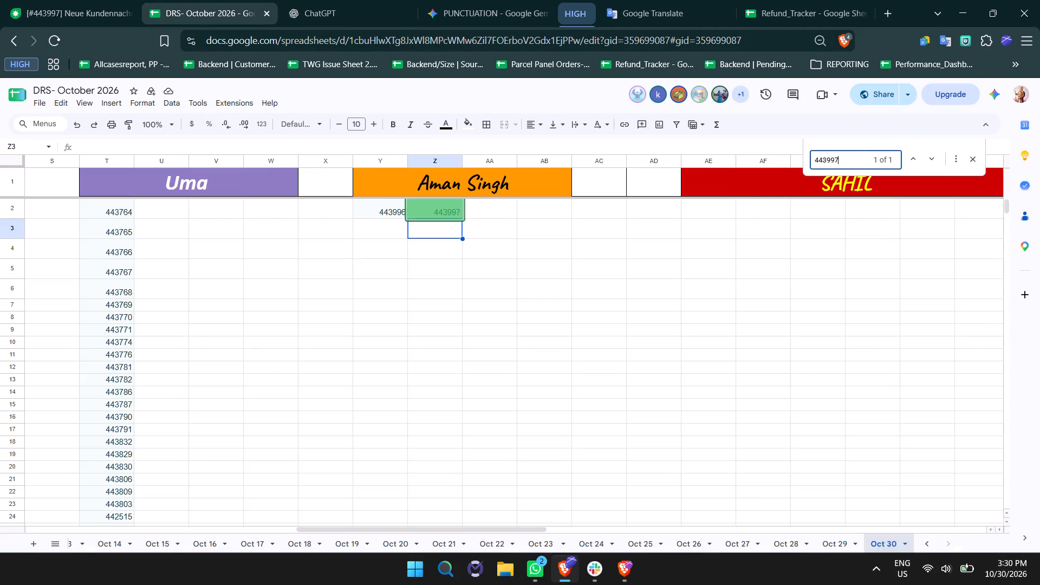
click(73, 0)
click(240, 219)
click(205, 440)
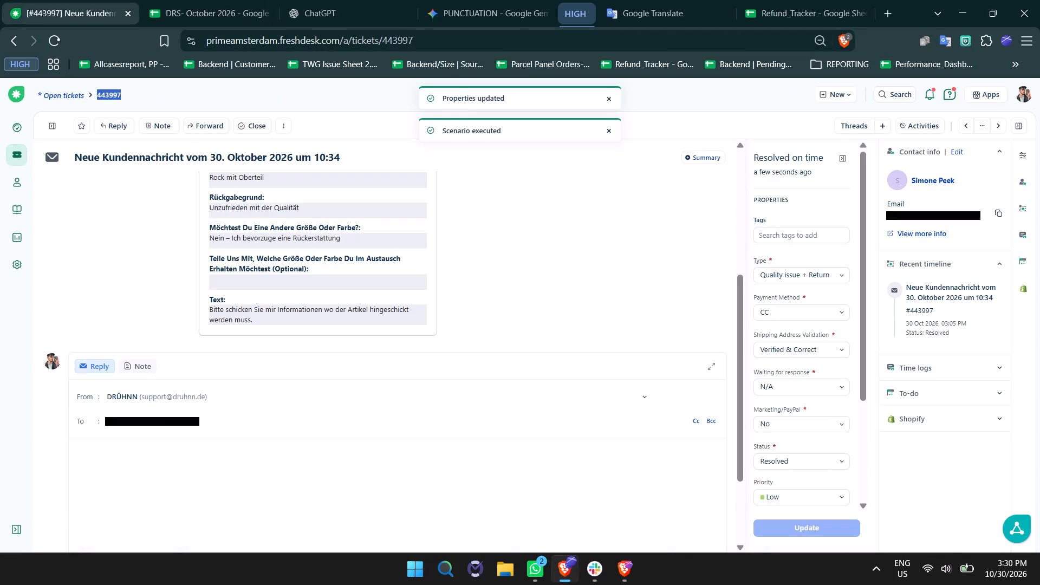
click(308, 0)
click(214, 0)
click(620, 565)
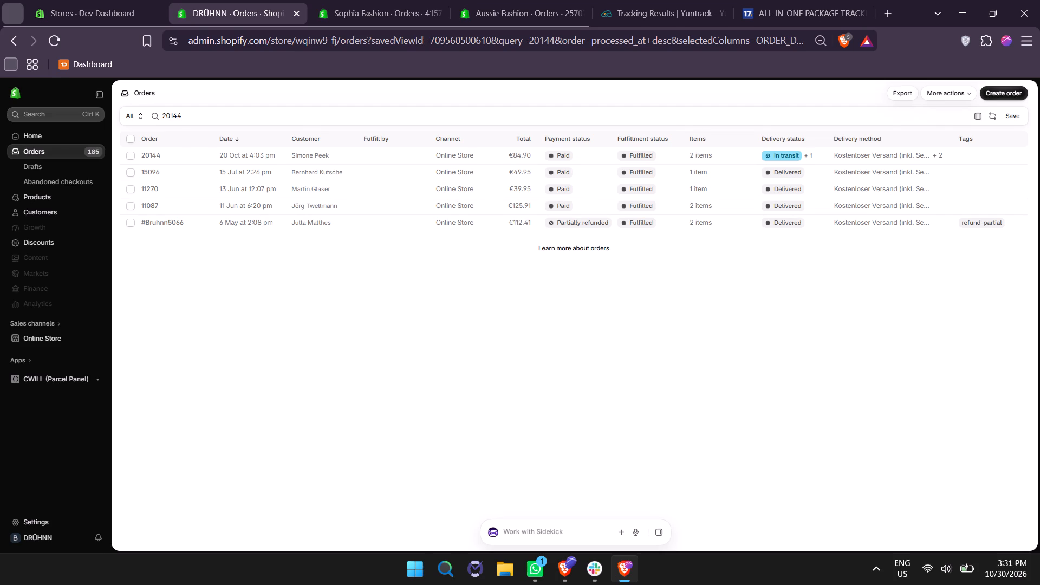
click(149, 154)
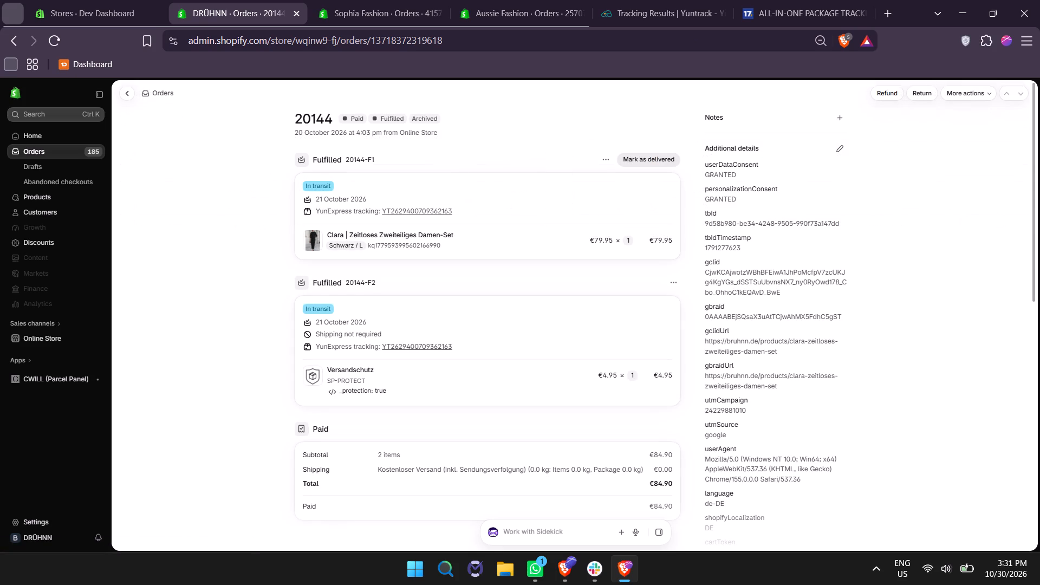
drag(471, 211, 383, 216)
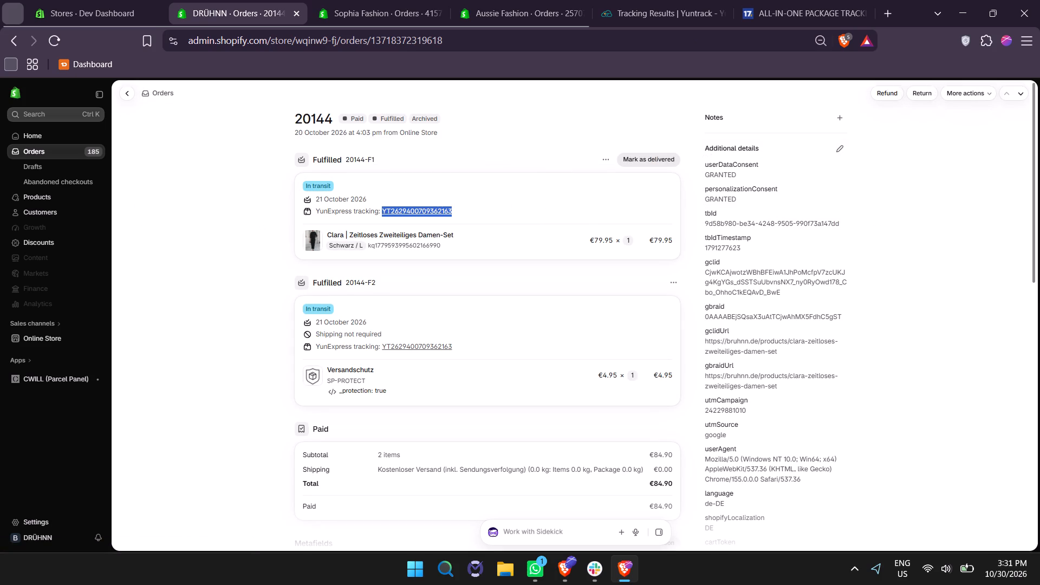
drag(383, 216, 382, 216)
key(ctrl+c)
key(ctrl+c)
click(681, 0)
scroll(409, 206, up, 1)
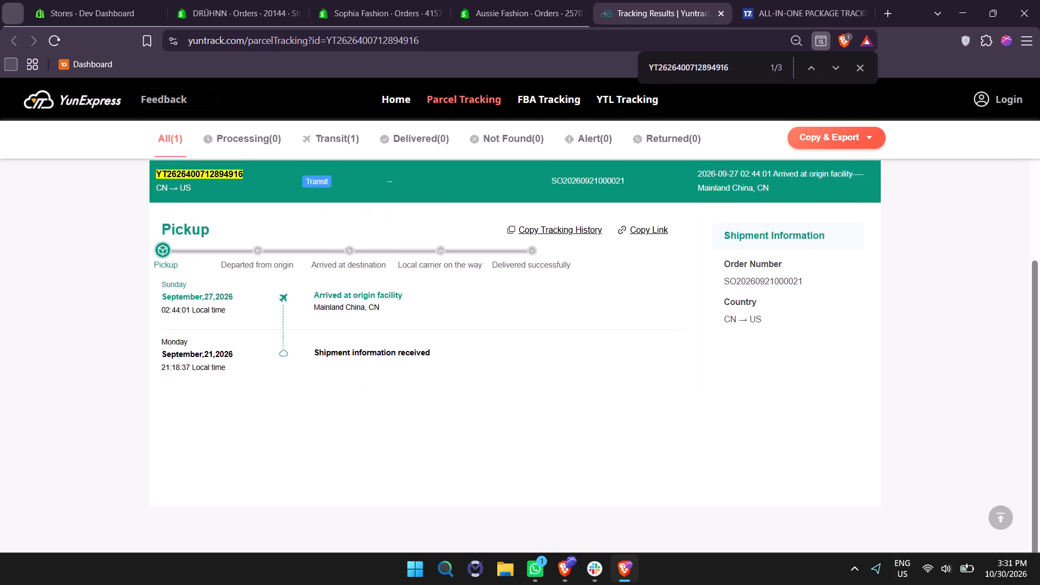
scroll(411, 210, up, 1)
scroll(414, 220, down, 1)
scroll(419, 210, up, 3)
click(432, 189)
key(ctrl+a)
key(ctrl+v)
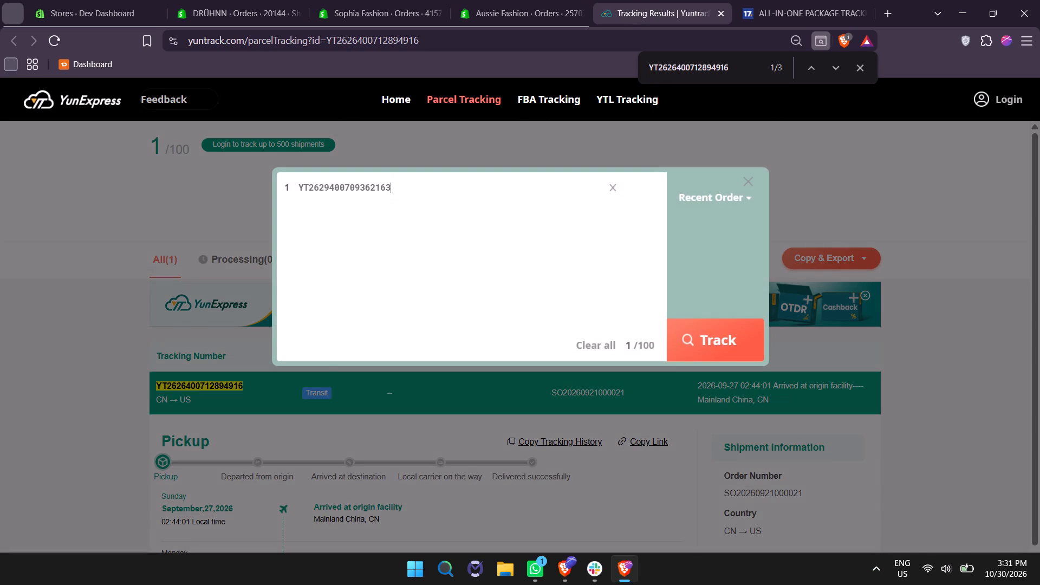
click(730, 349)
click(863, 293)
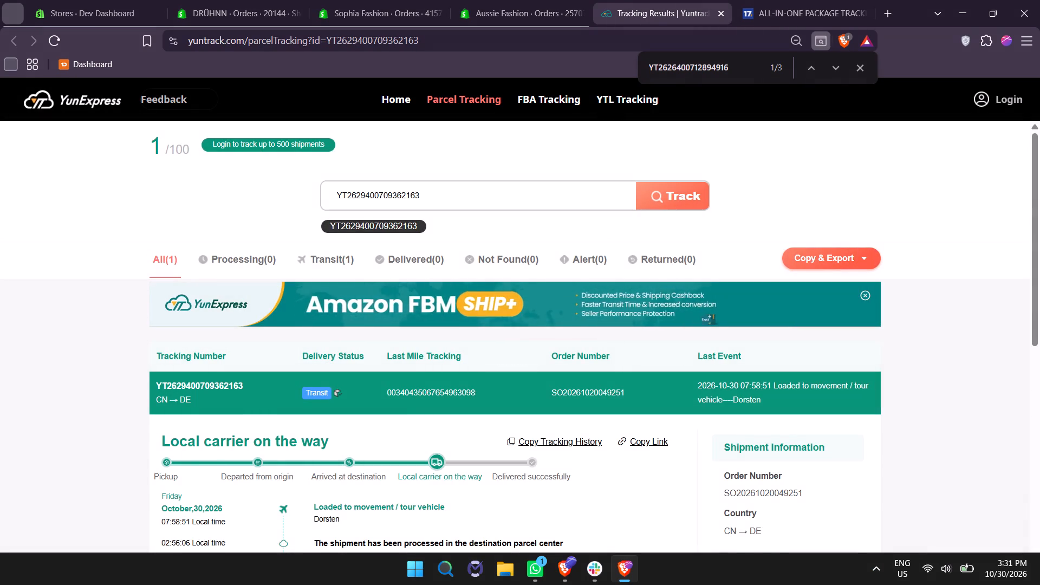
Review the parcel's tracking events and open the last-mile carrier DHL's tracking page for it.
scroll(597, 360, down, 1)
click(526, 385)
click(755, 473)
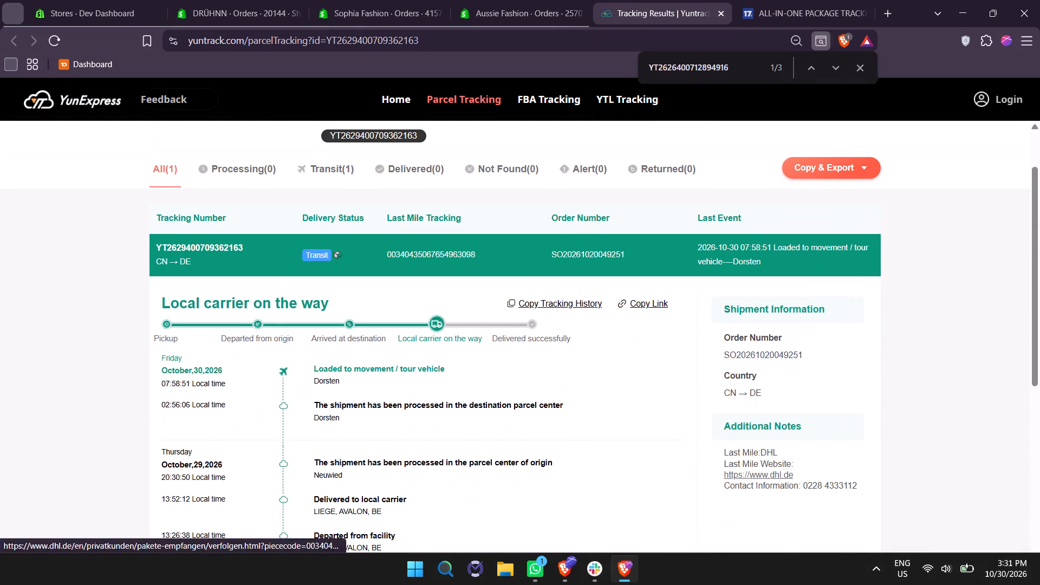
click(244, 0)
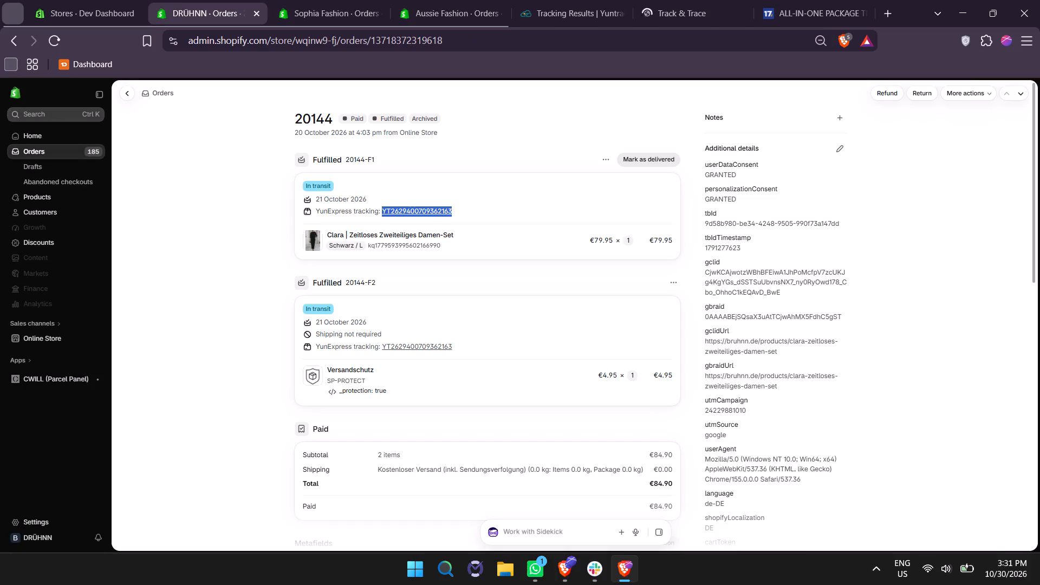
scroll(676, 380, down, 2)
scroll(688, 388, up, 1)
scroll(704, 395, down, 2)
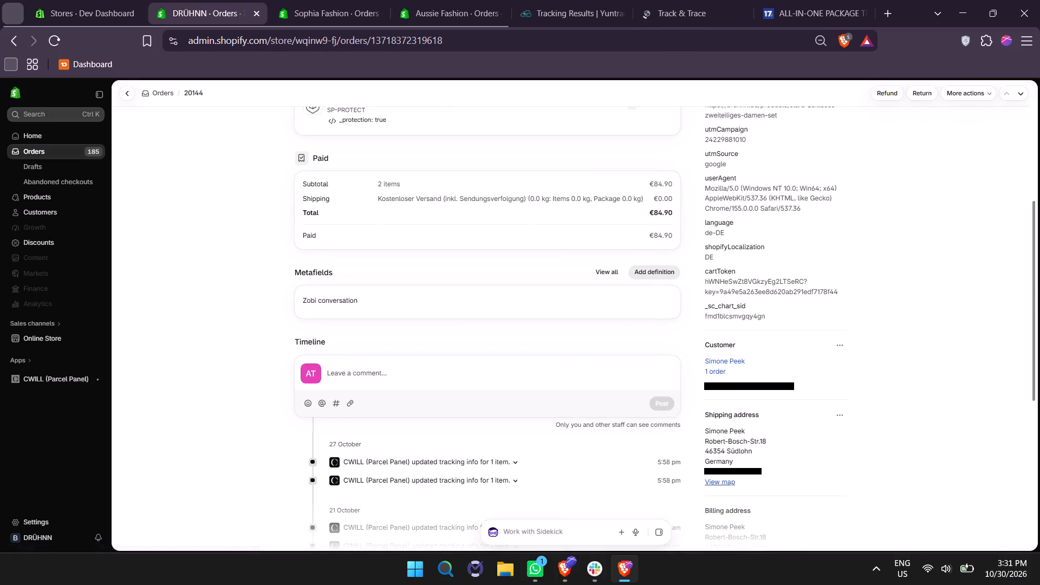
double_click(713, 450)
key(ctrl+c)
click(721, 5)
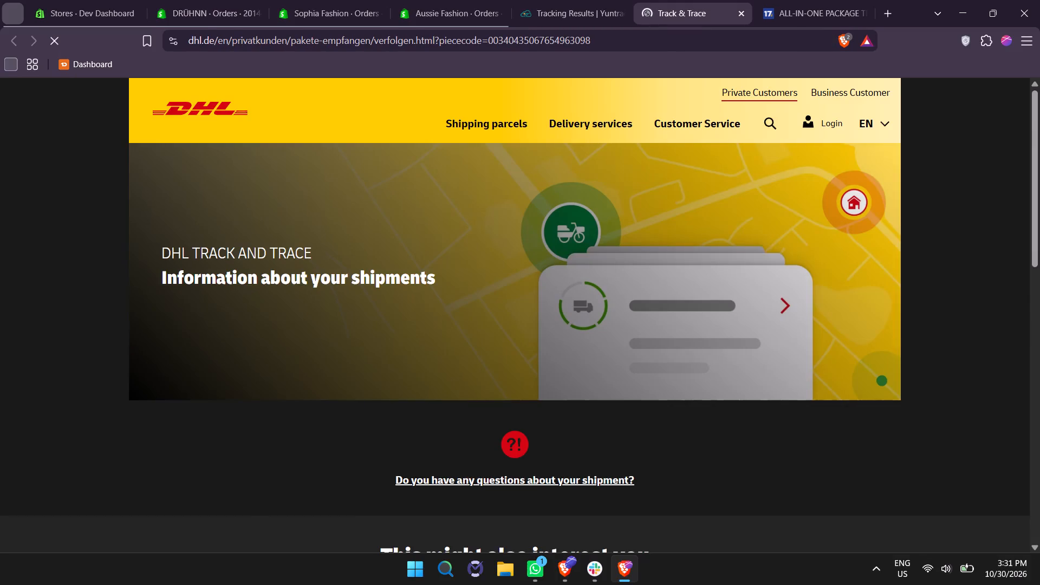
scroll(496, 384, down, 2)
scroll(498, 384, up, 1)
scroll(761, 302, down, 1)
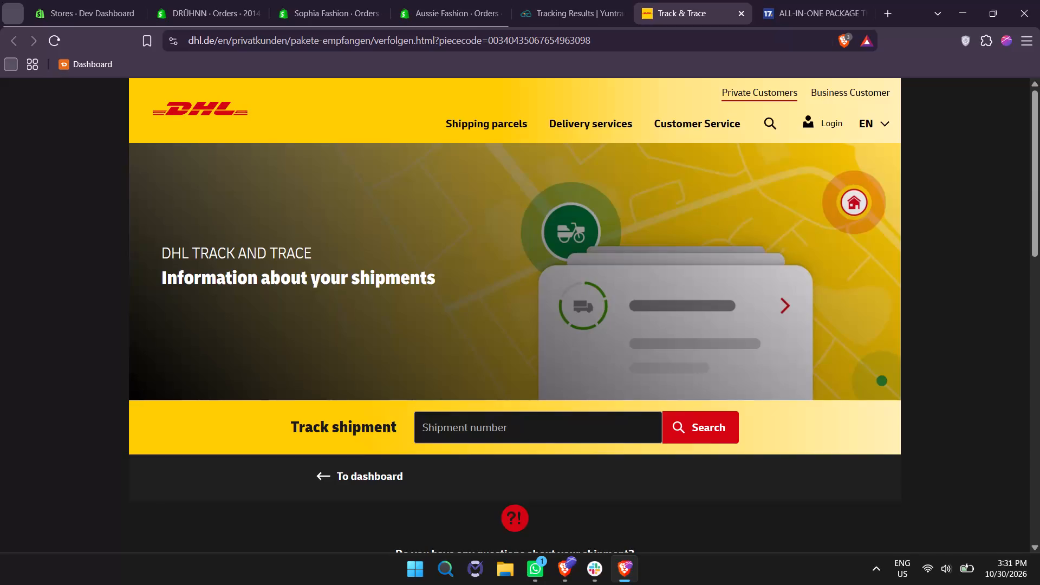
click(517, 438)
key(ctrl+v)
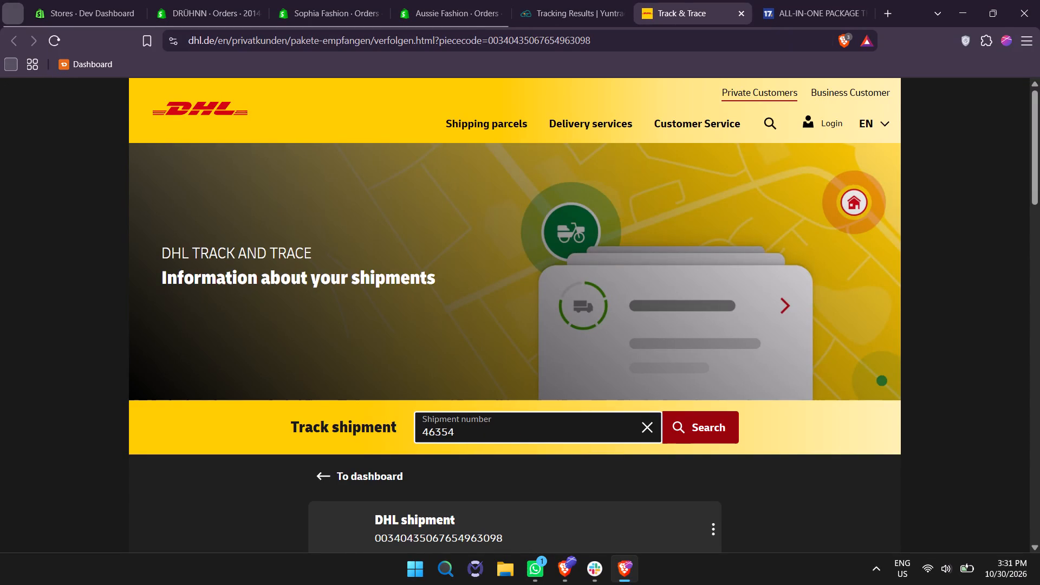
scroll(584, 366, down, 1)
scroll(582, 366, up, 1)
scroll(582, 366, down, 2)
click(398, 363)
triple_click(386, 412)
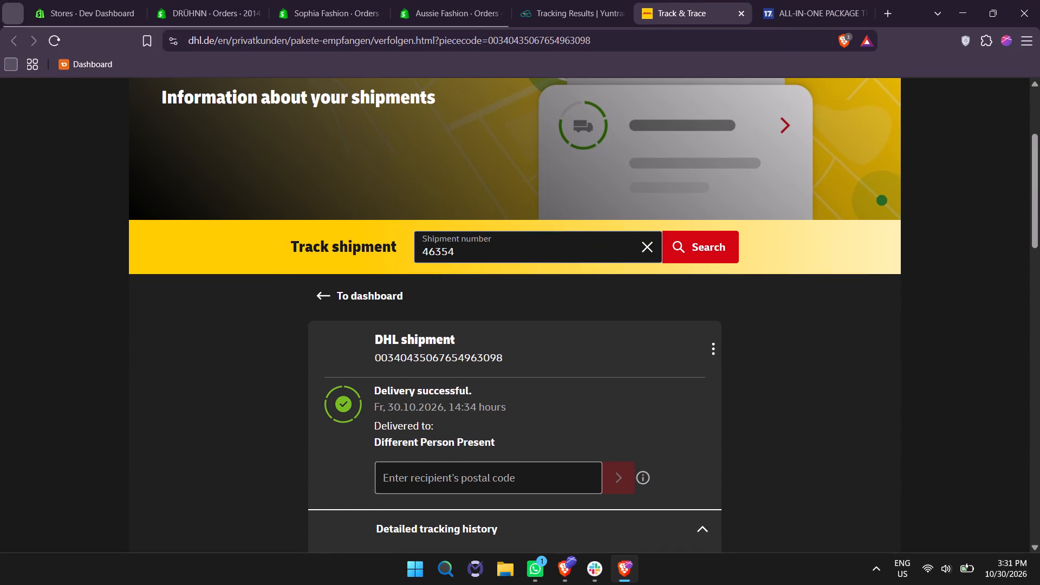
click(254, 0)
scroll(668, 187, up, 4)
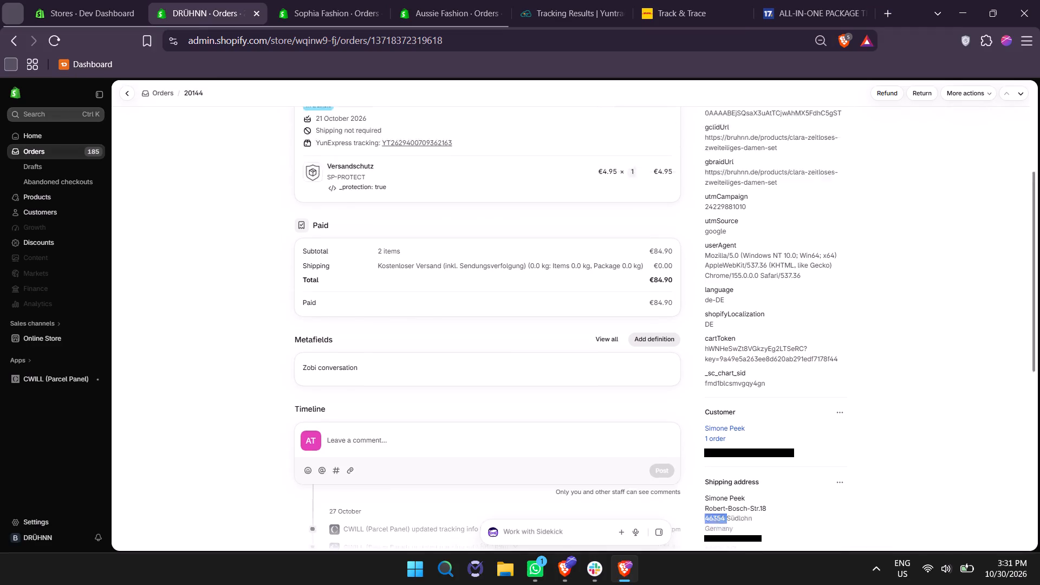
click(661, 161)
drag(263, 114, 595, 317)
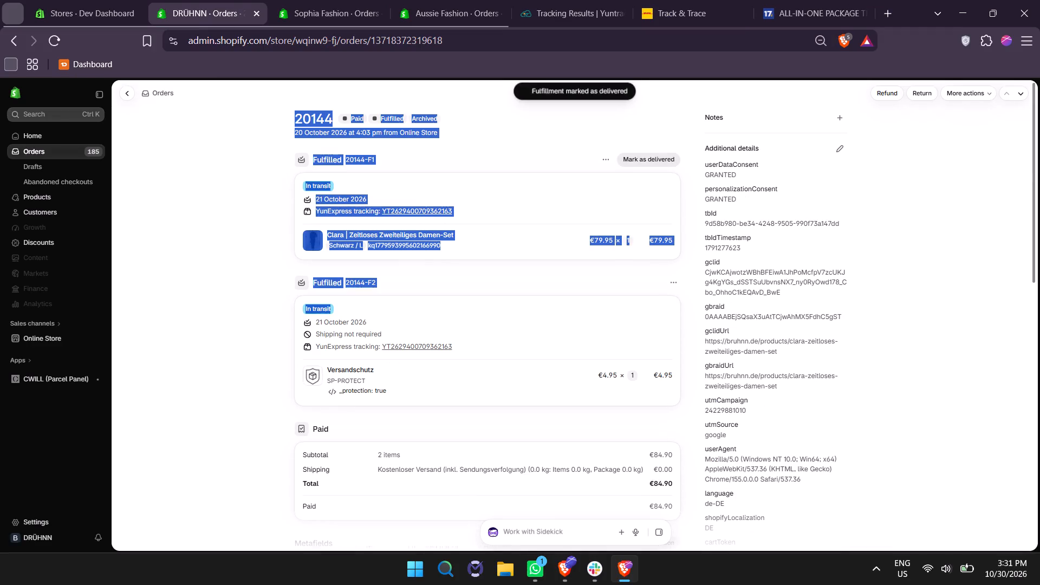
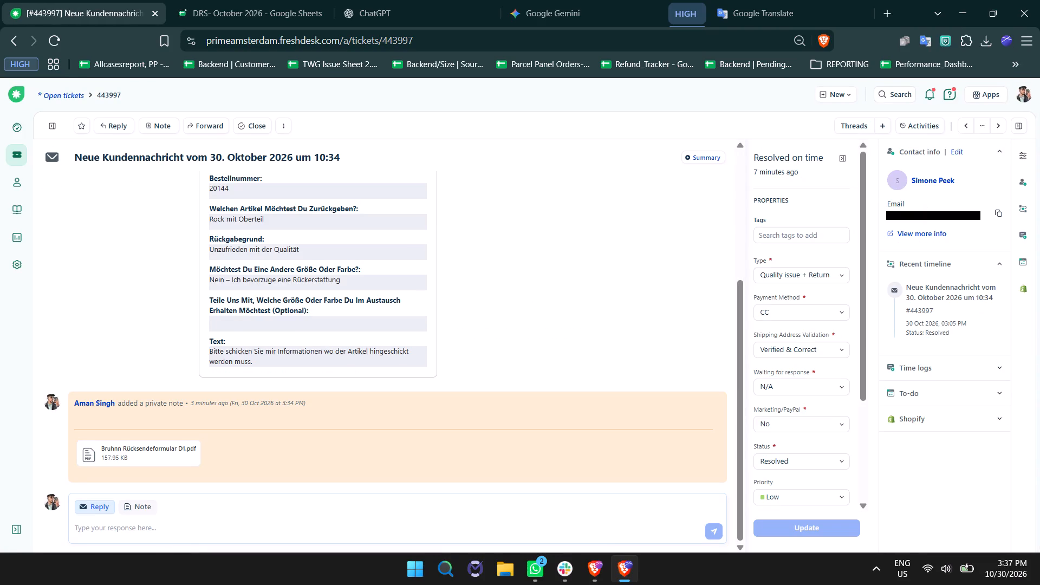
right_click(19, 135)
click(29, 140)
right_click(24, 128)
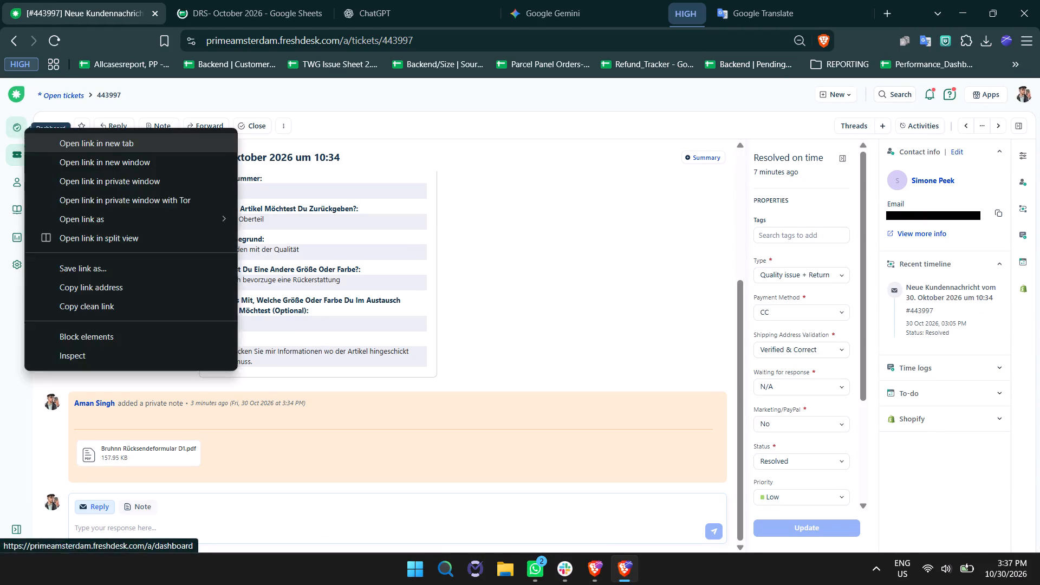
click(41, 143)
click(707, 413)
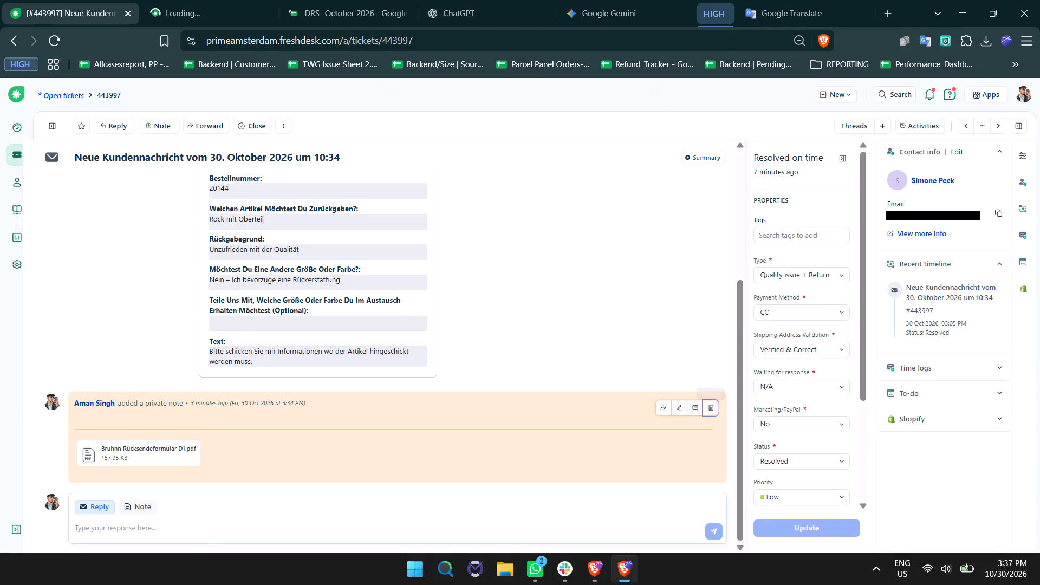
click(636, 153)
click(249, 0)
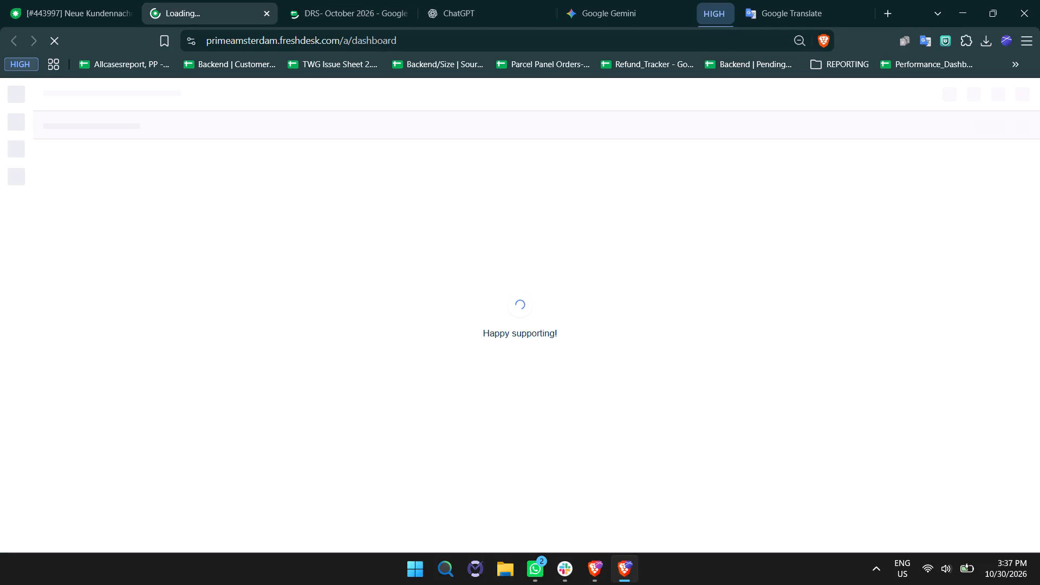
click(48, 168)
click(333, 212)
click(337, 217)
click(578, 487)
Switch to the MeraWork time tracker and turn Work Mode off.
click(880, 571)
double_click(936, 504)
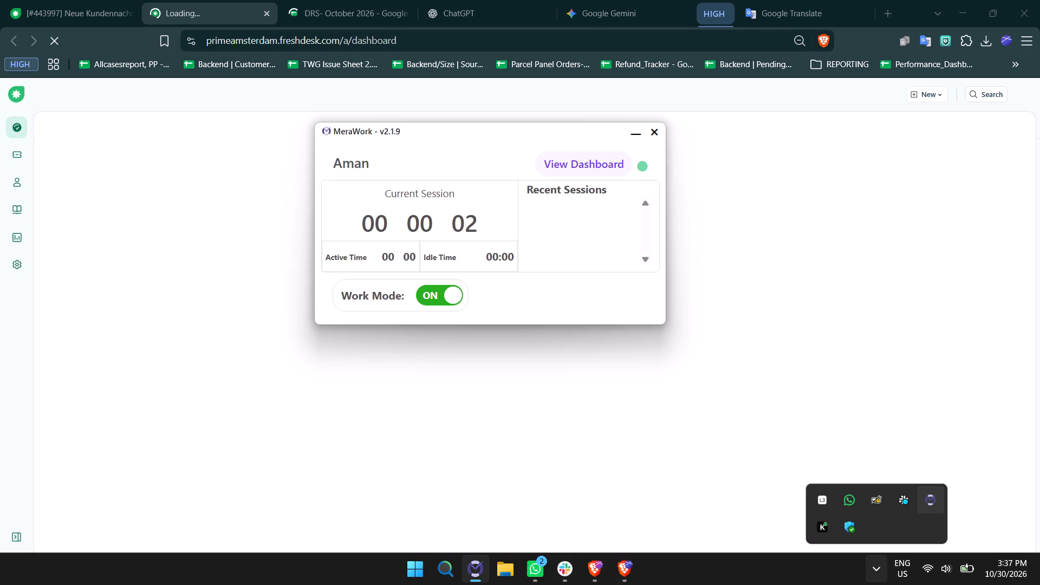
click(490, 290)
double_click(491, 290)
click(491, 290)
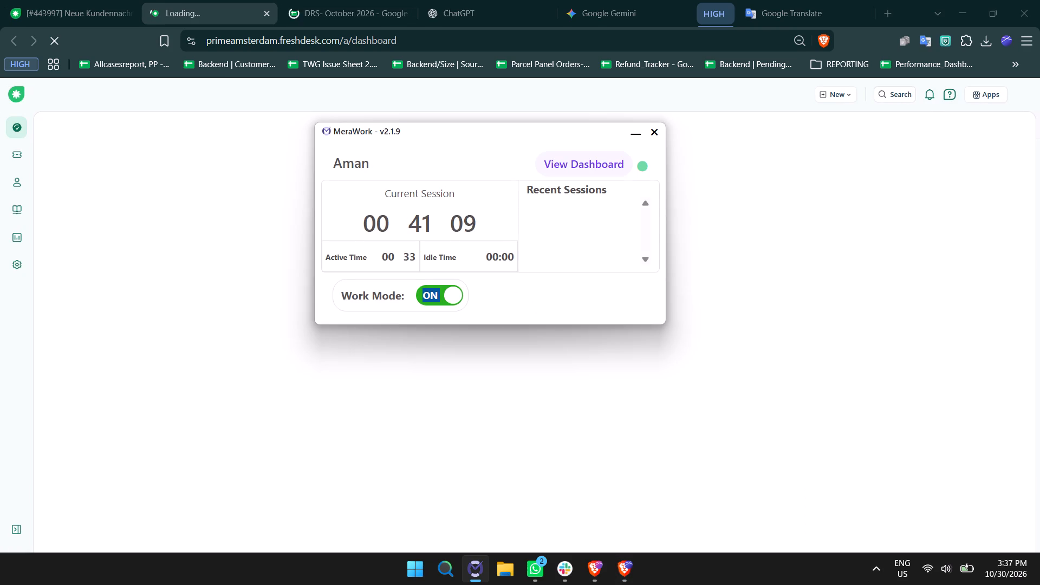
click(453, 296)
click(512, 300)
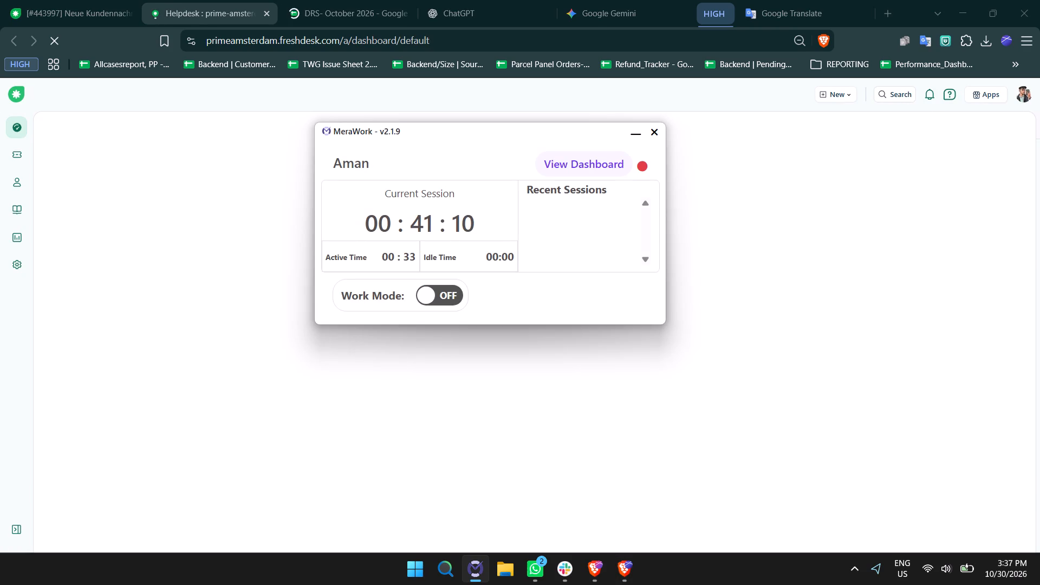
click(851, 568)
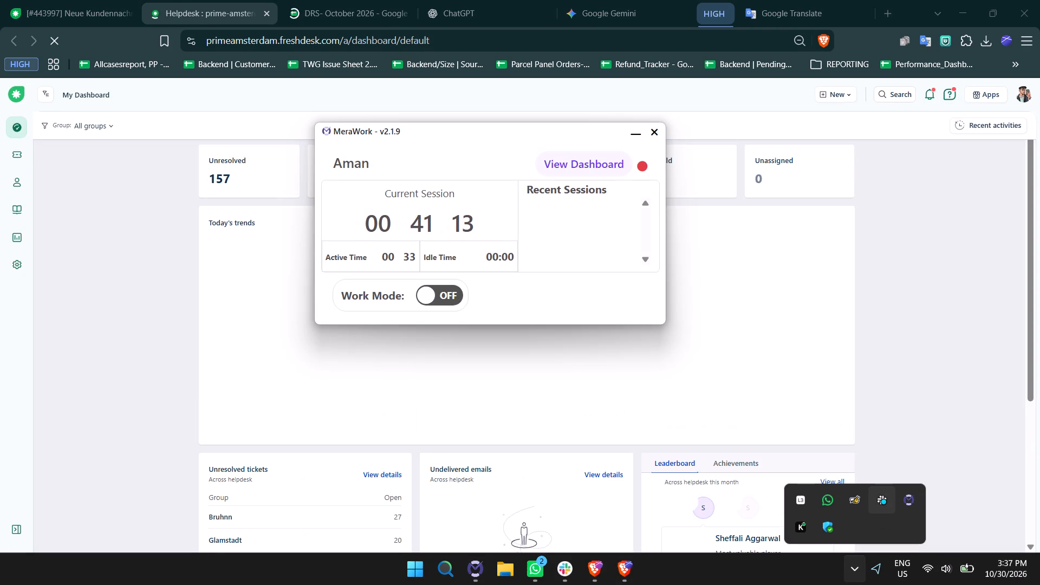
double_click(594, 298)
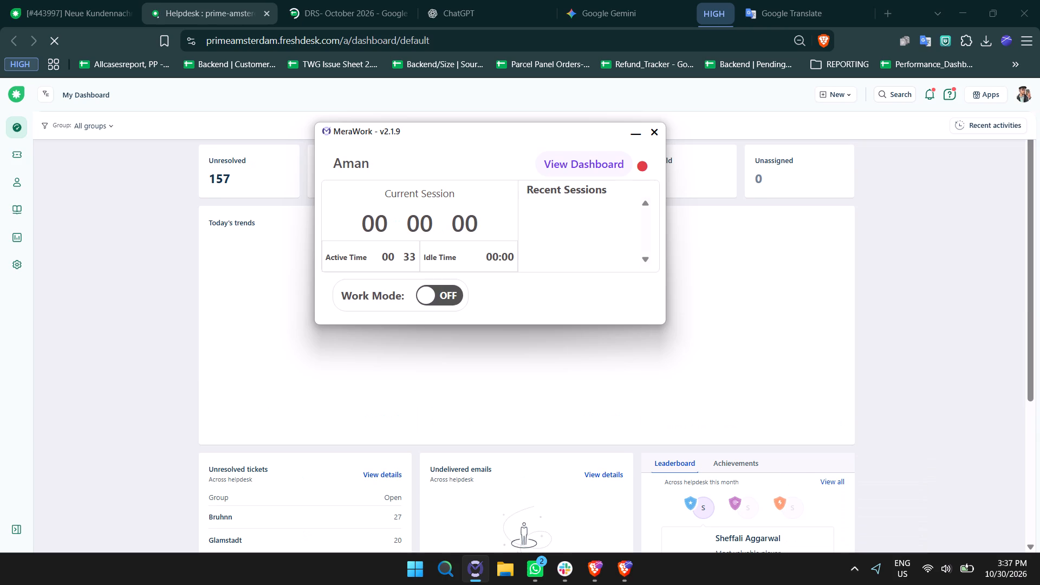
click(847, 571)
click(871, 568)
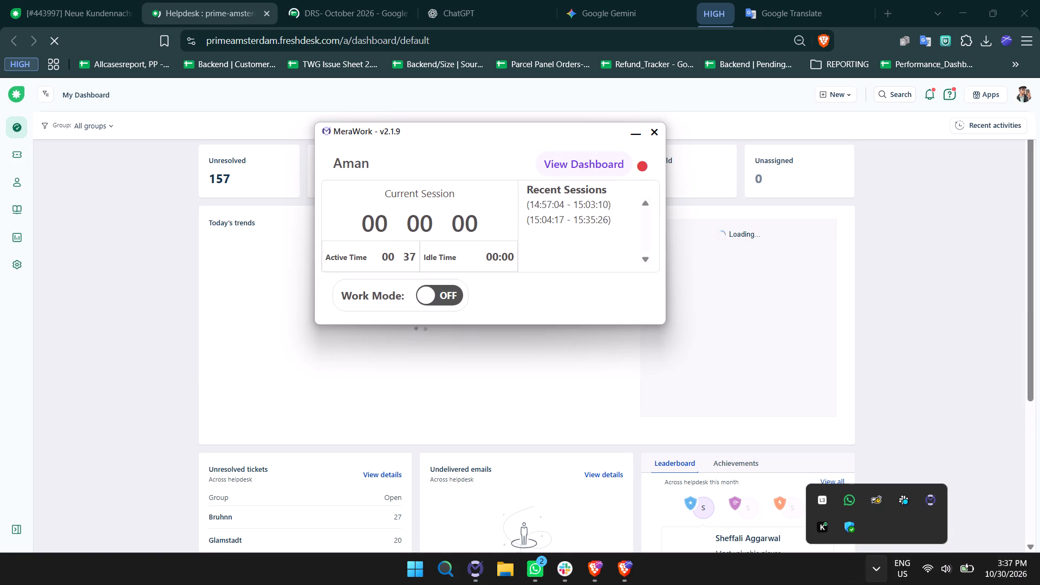